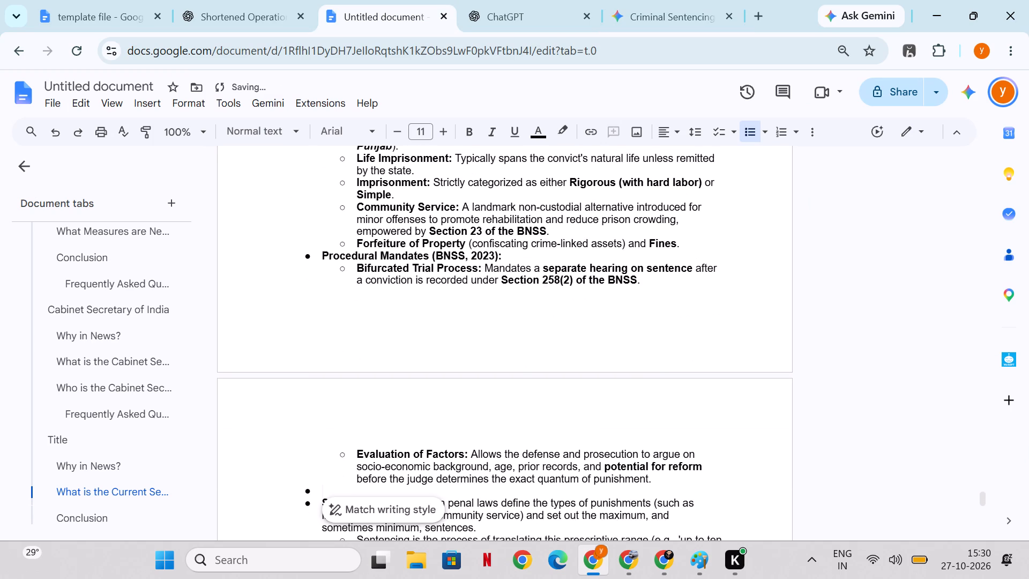
# Join the pasted introductory paragraph onto the "Sentencing Framework:" bullet, separated by a space.
pyautogui.scroll(2, 344, 246)
pyautogui.click(324, 235)
pyautogui.click(281, 184)
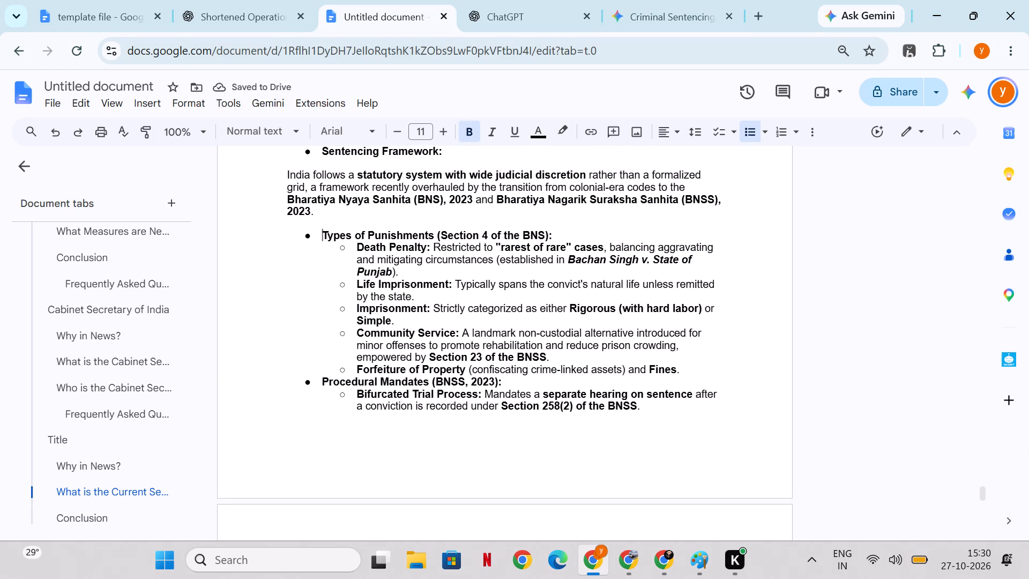
pyautogui.press('Up')
pyautogui.press('BackSpace')
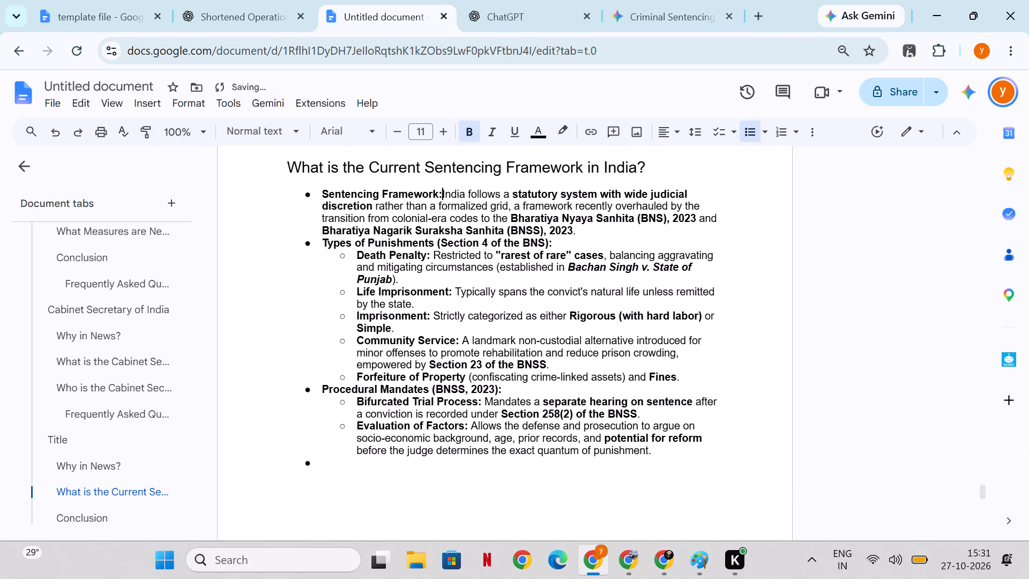
pyautogui.press('space')
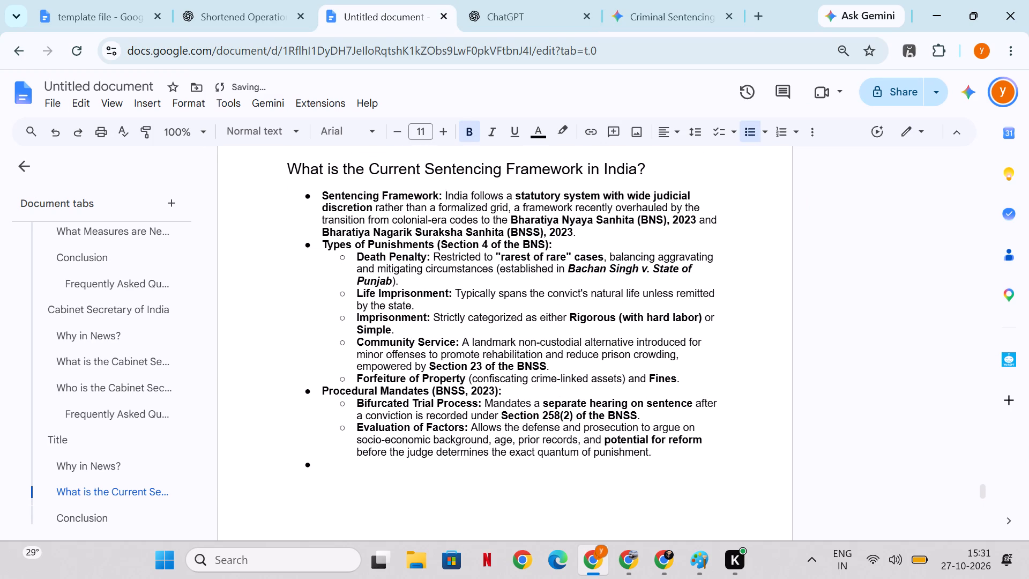
# Demote the Types of Punishments bullet to a hollow-circle sub-bullet under Sentencing Framework.
pyautogui.click(339, 252)
pyautogui.click(329, 248)
pyautogui.click(320, 246)
pyautogui.press('Tab')
pyautogui.press('BackSpace')
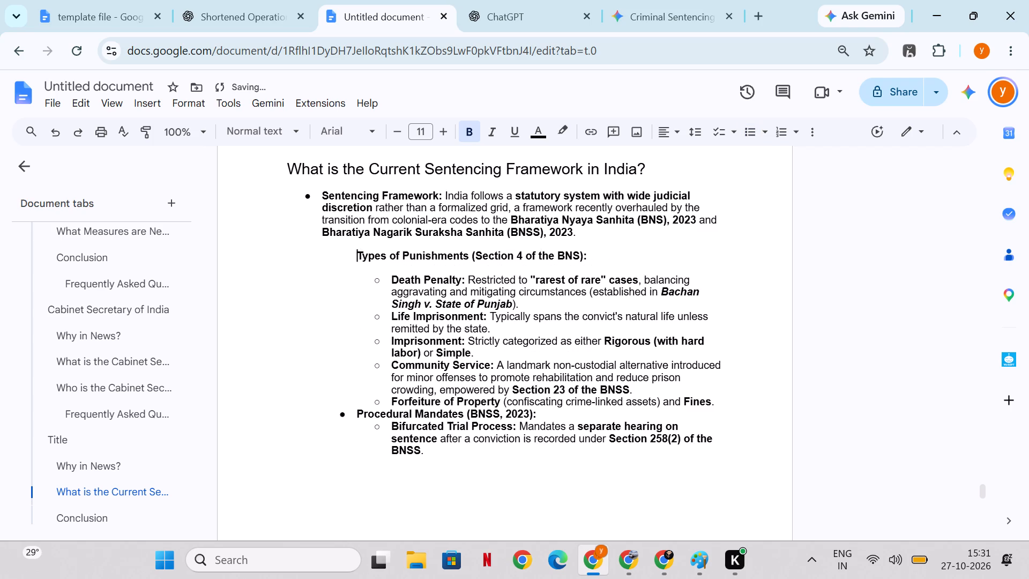
pyautogui.press('BackSpace')
pyautogui.press('BackSpace')
pyautogui.press('Return')
pyautogui.press('Tab')
pyautogui.press('Down')
pyautogui.press('Down')
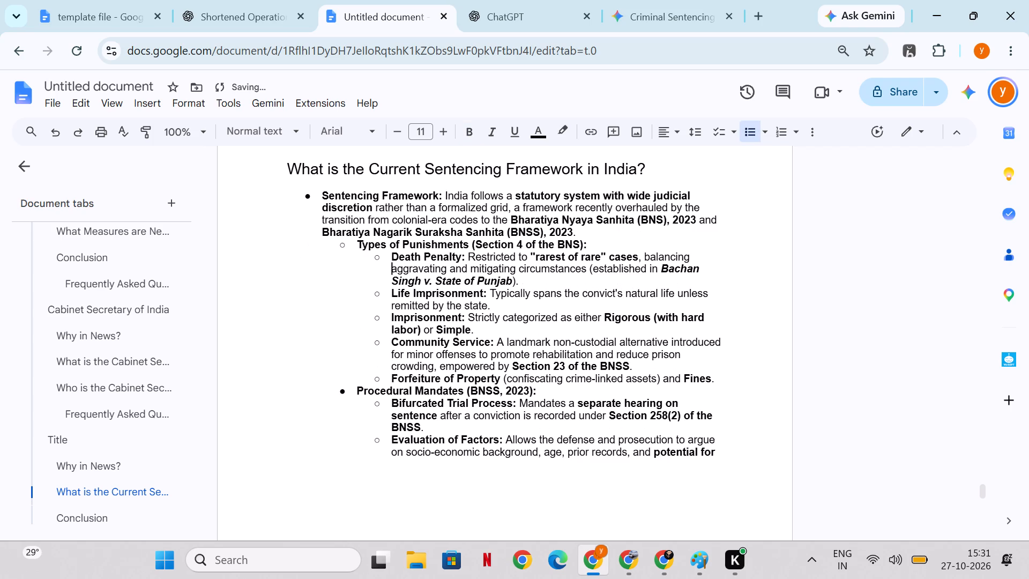
pyautogui.press('Up')
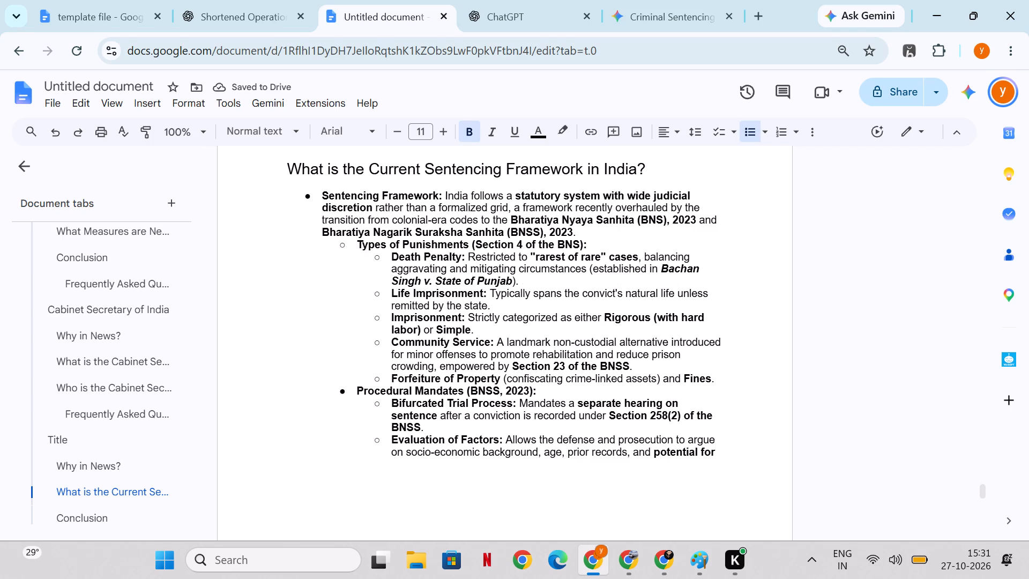
# Search Google for the document's phrase "(Section 4 of the BNS):" and examine the full AI Overview on types of punishments.
pyautogui.moveTo(472, 246); pyautogui.dragTo(587, 246)
pyautogui.hotkey('ctrl', 'c')
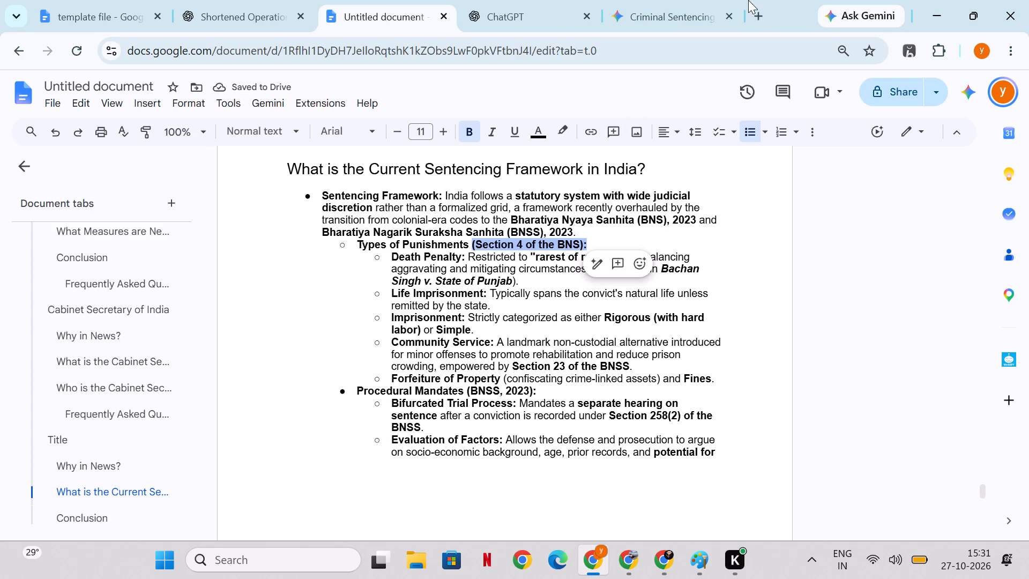
pyautogui.click(763, 6)
pyautogui.hotkey('ctrl', 'v')
pyautogui.press('Return')
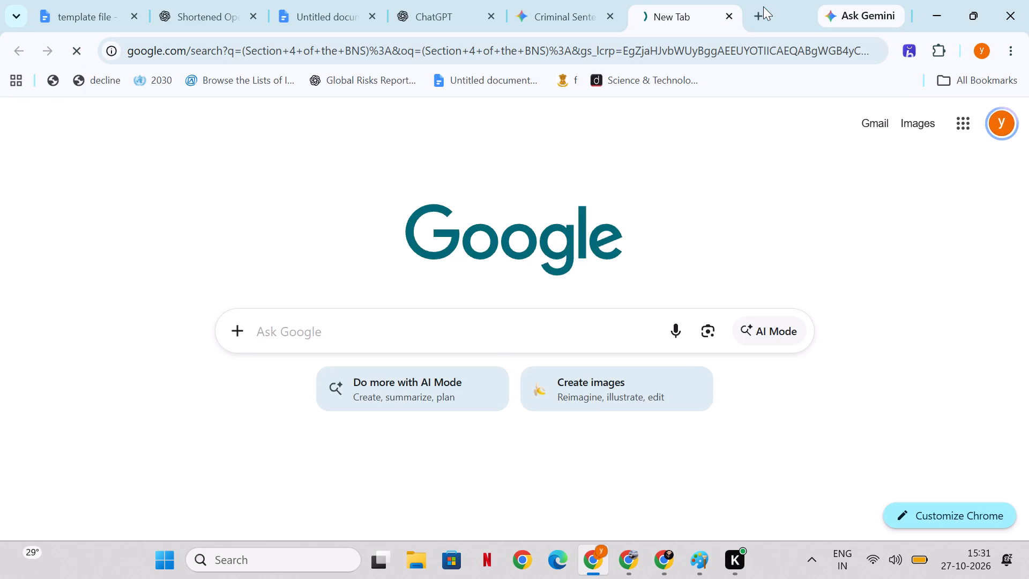
pyautogui.scroll(-3, 292, 192)
pyautogui.scroll(-1, 297, 243)
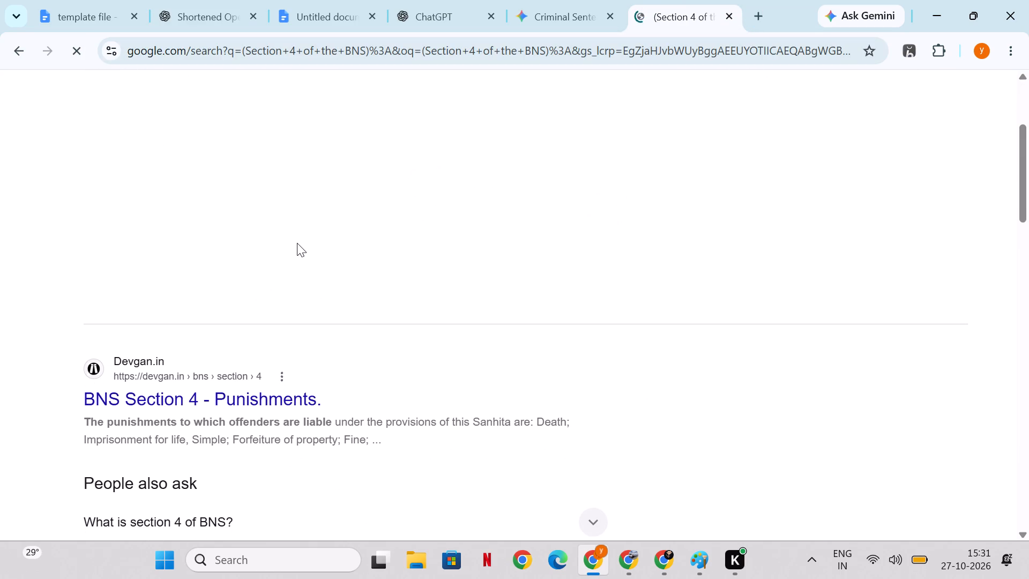
pyautogui.scroll(-1, 297, 243)
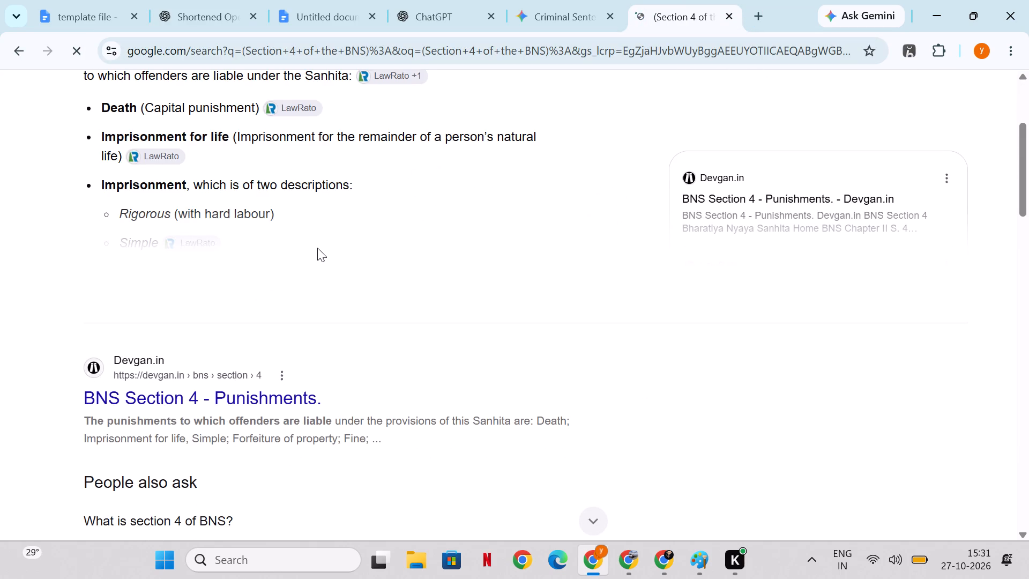
pyautogui.scroll(2, 317, 248)
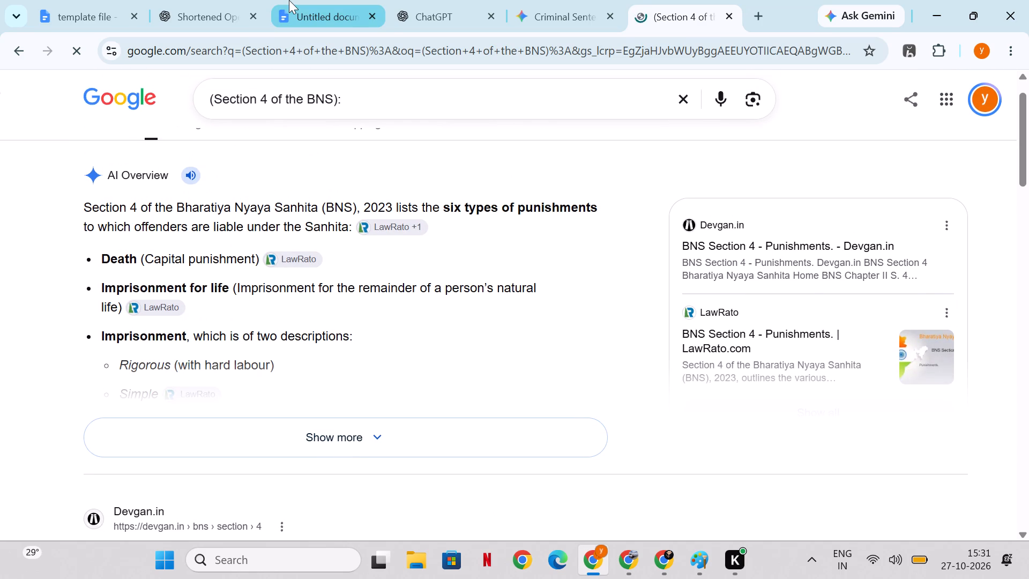
pyautogui.click(255, 430)
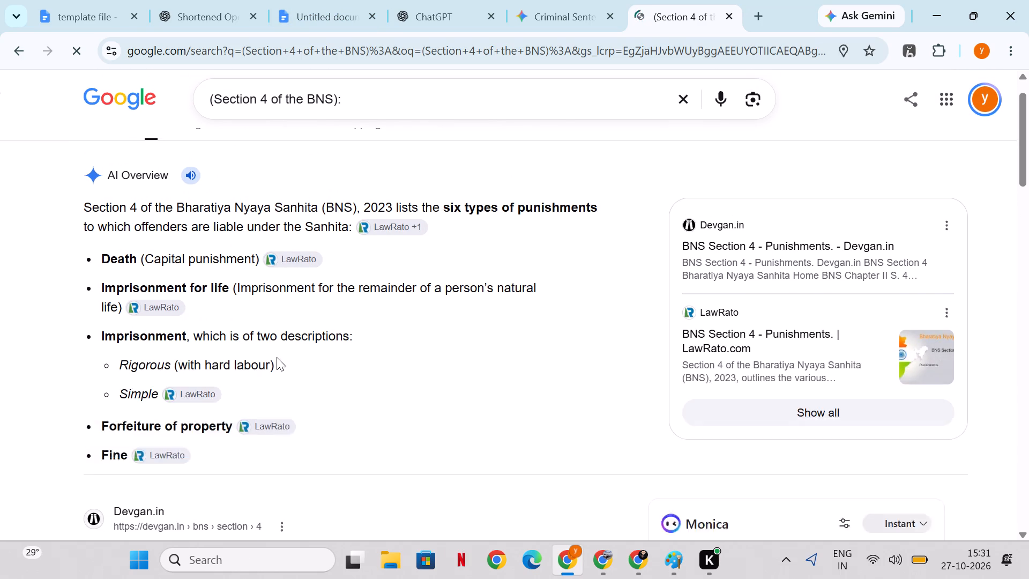
pyautogui.scroll(-1, 277, 357)
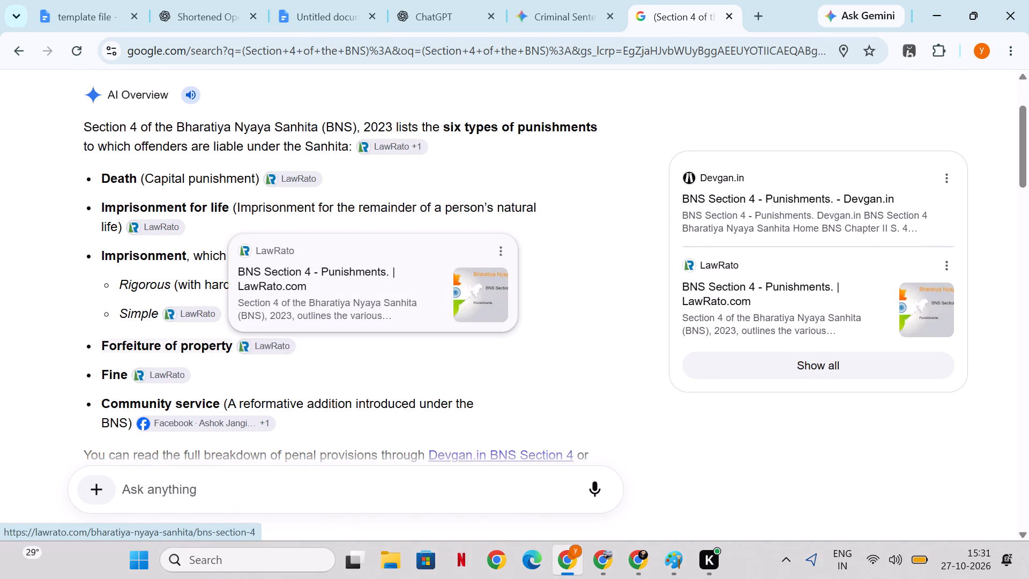
# Search Google for the document's case name "Bachan Singh v. State of Punjab" and expand the question about what happened in the case.
pyautogui.click(343, 0)
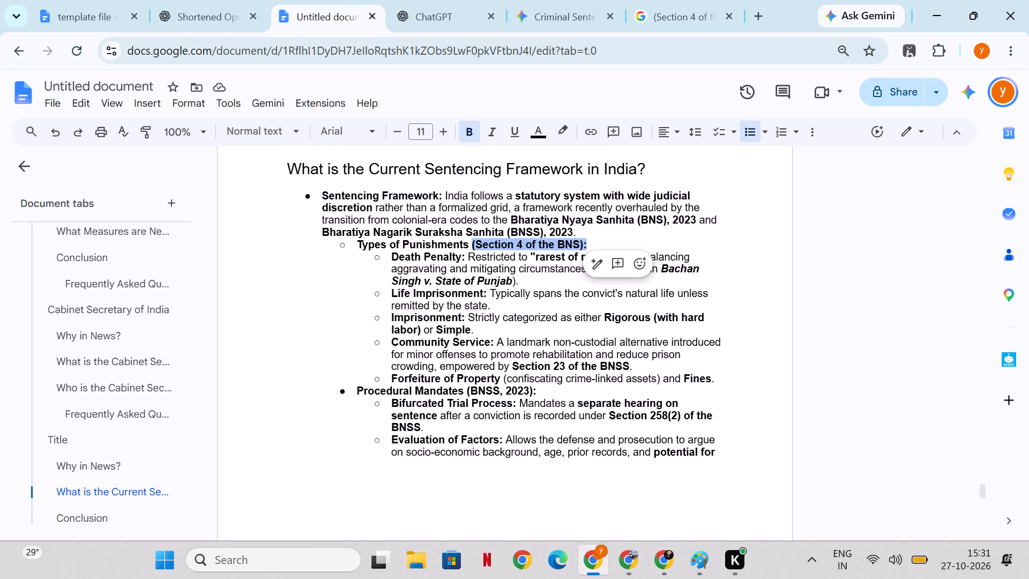
pyautogui.click(396, 253)
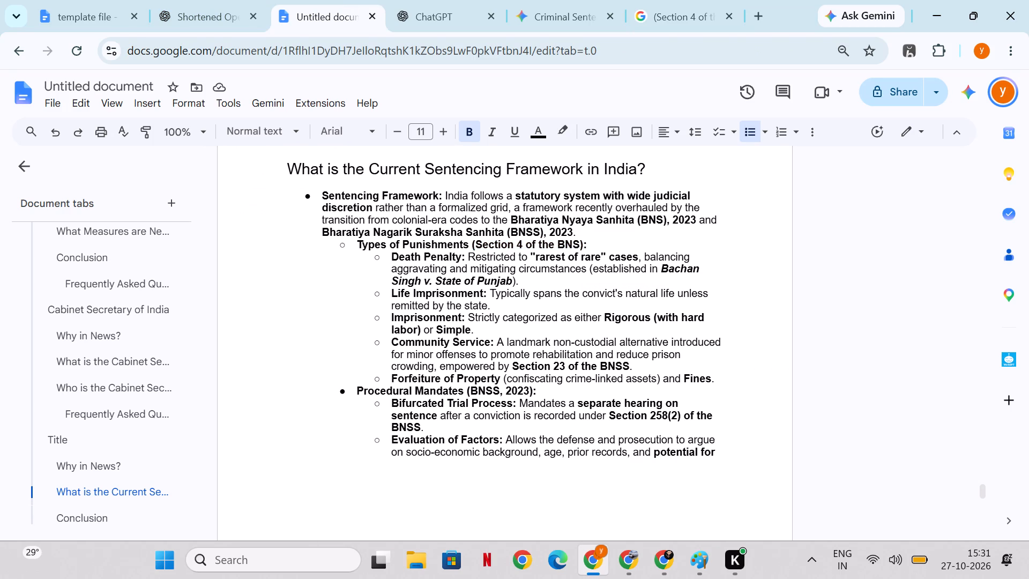
pyautogui.moveTo(665, 266); pyautogui.dragTo(510, 285)
pyautogui.hotkey('ctrl', 'c')
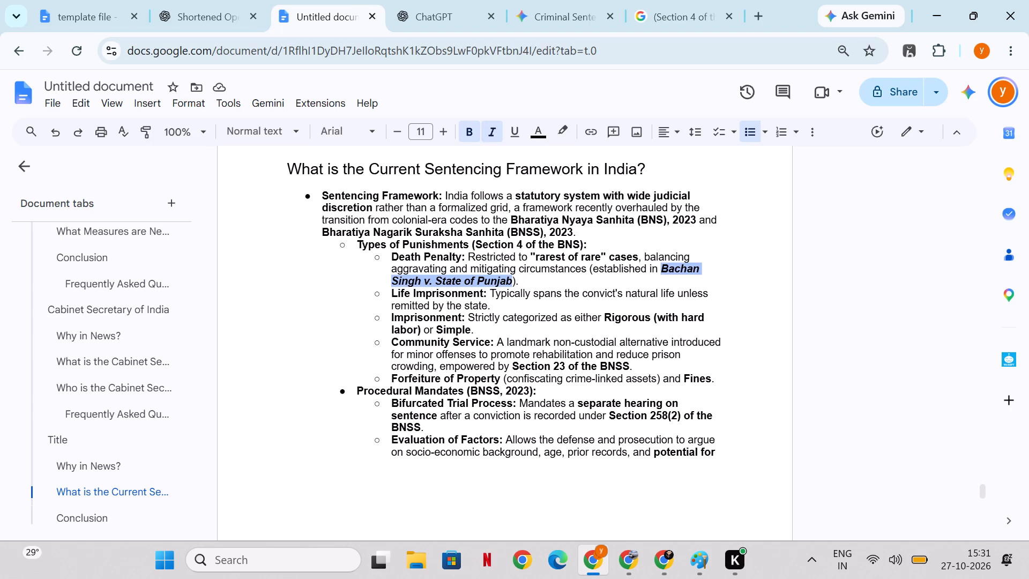
pyautogui.click(683, 0)
pyautogui.click(683, 53)
pyautogui.hotkey('ctrl', 'v')
pyautogui.press('Return')
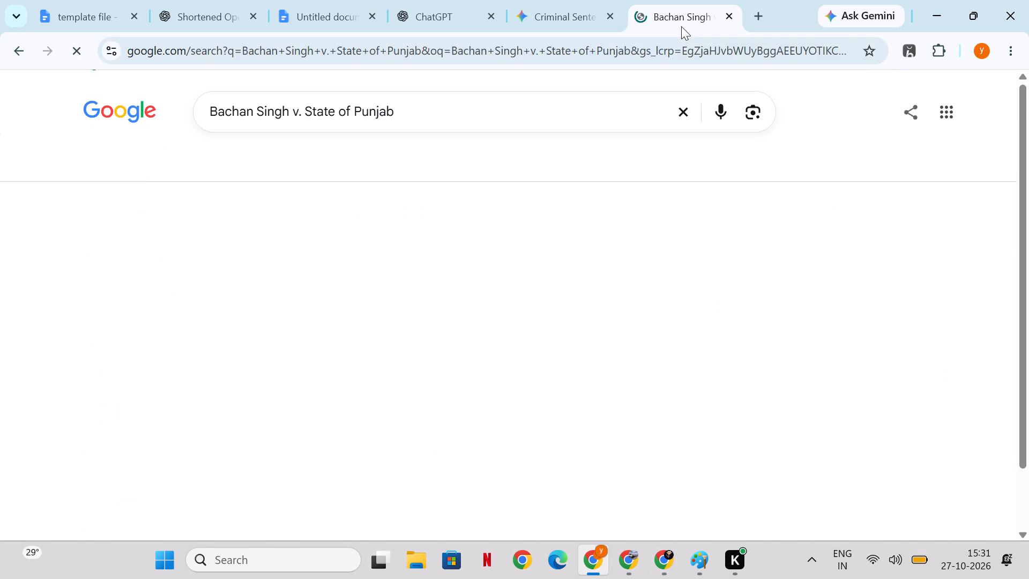
pyautogui.scroll(-1, 384, 227)
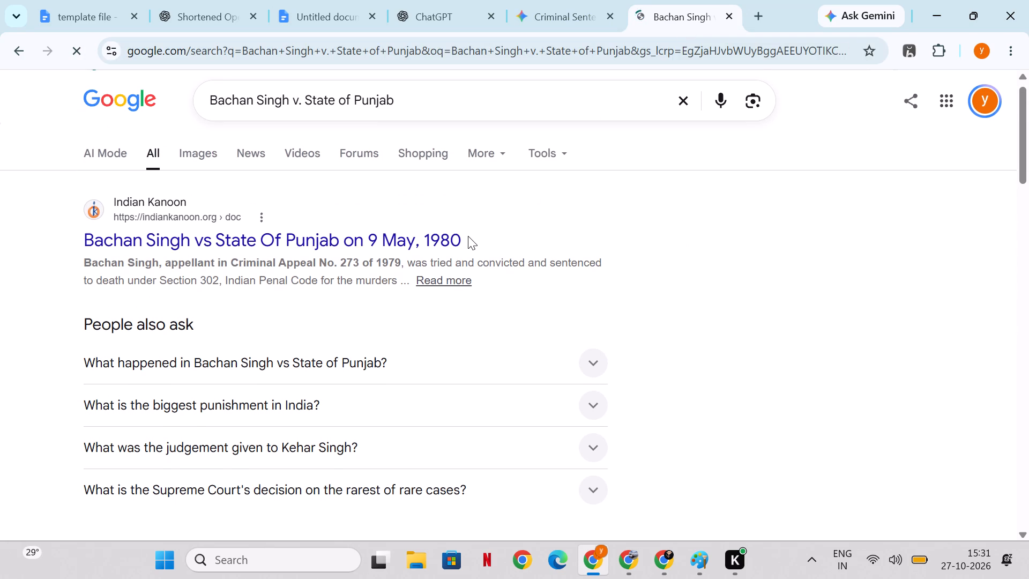
pyautogui.moveTo(468, 236); pyautogui.dragTo(426, 240)
pyautogui.hotkey('ctrl', 'c')
pyautogui.click(264, 362)
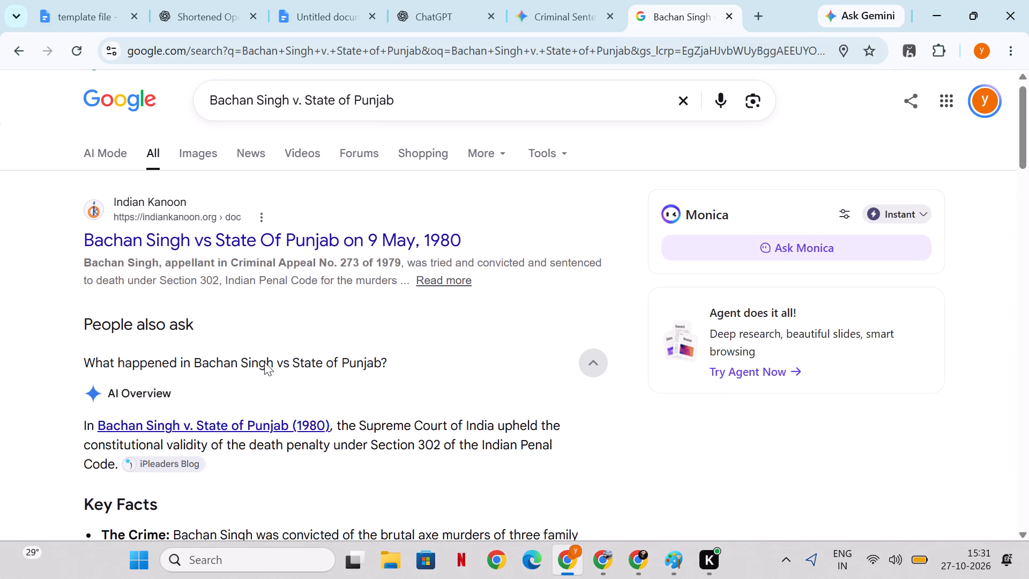
# Remove the bracketed "established in Bachan Singh v. State of Punjab" reference from the Death Penalty bullet, ending it with a period after "circumstances".
pyautogui.click(322, 0)
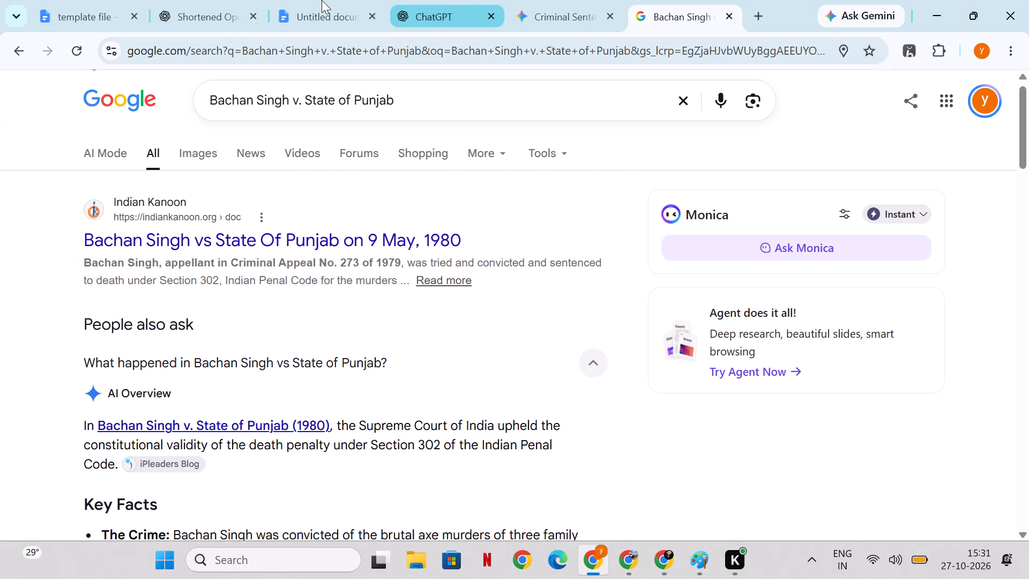
pyautogui.click(550, 276)
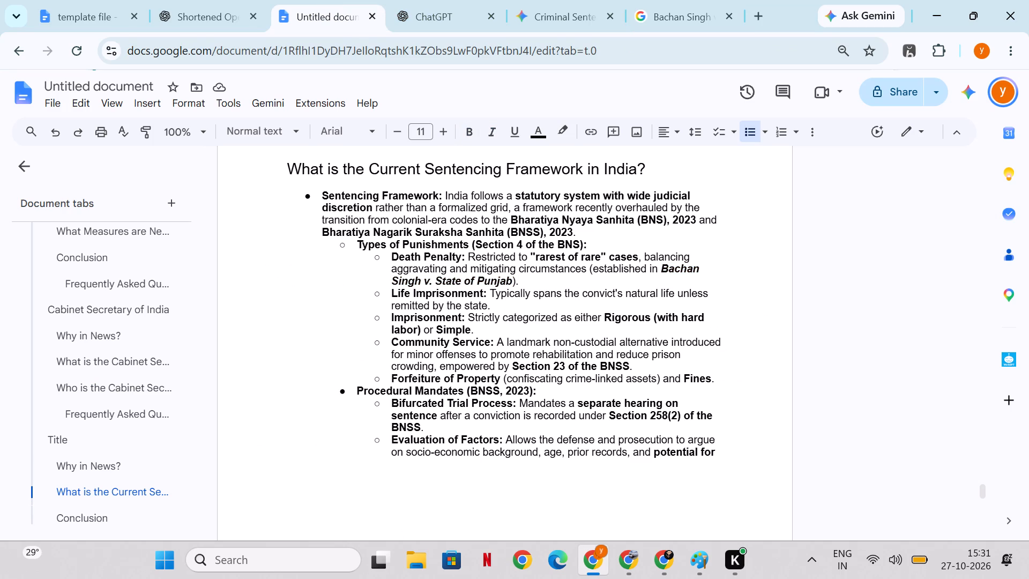
pyautogui.moveTo(594, 264); pyautogui.dragTo(643, 272)
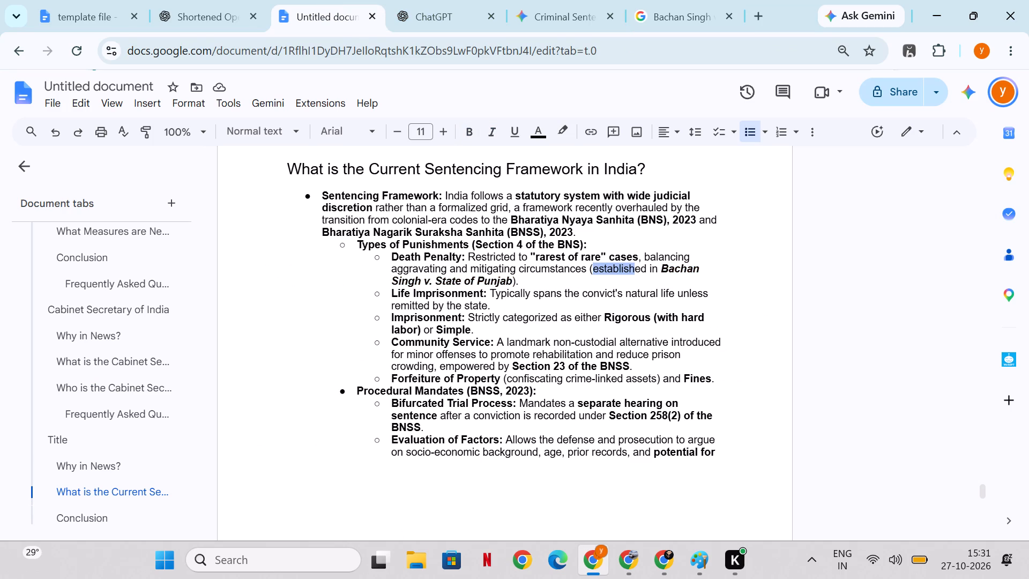
pyautogui.moveTo(643, 272); pyautogui.dragTo(645, 272)
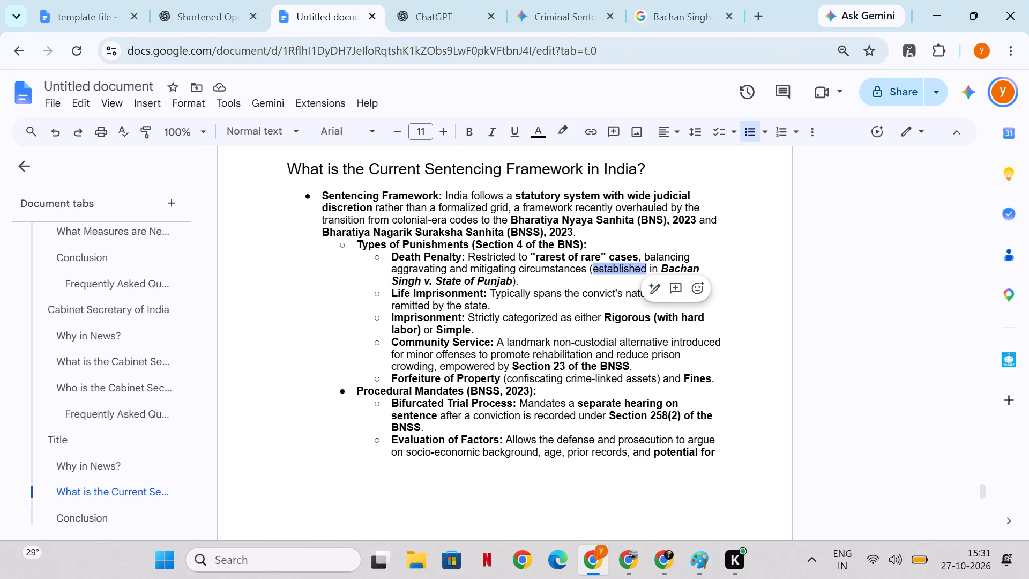
pyautogui.write('DEA')
pyautogui.press('BackSpace')
pyautogui.press('BackSpace')
pyautogui.press('BackSpace')
pyautogui.press('BackSpace')
pyautogui.press('Left')
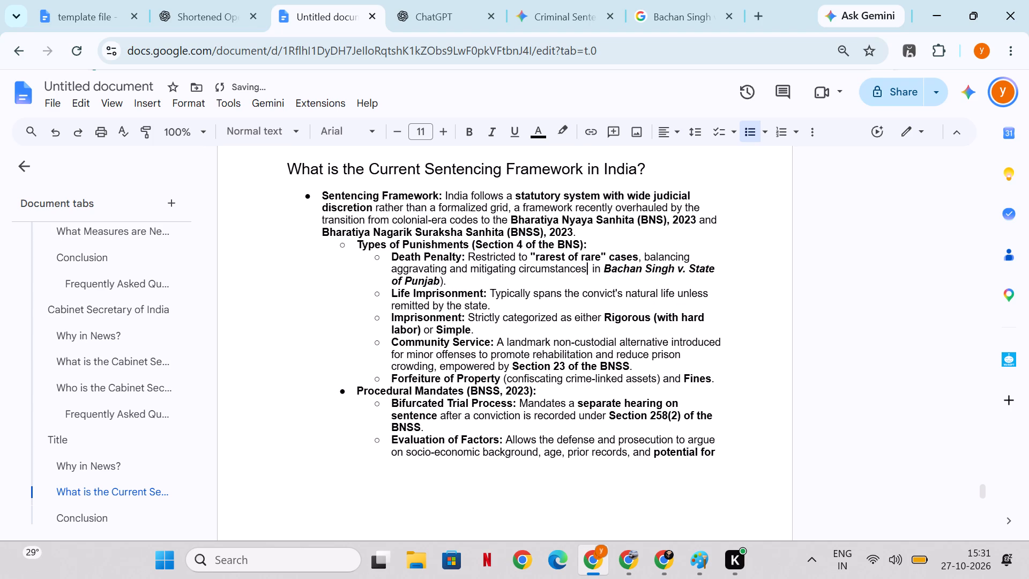
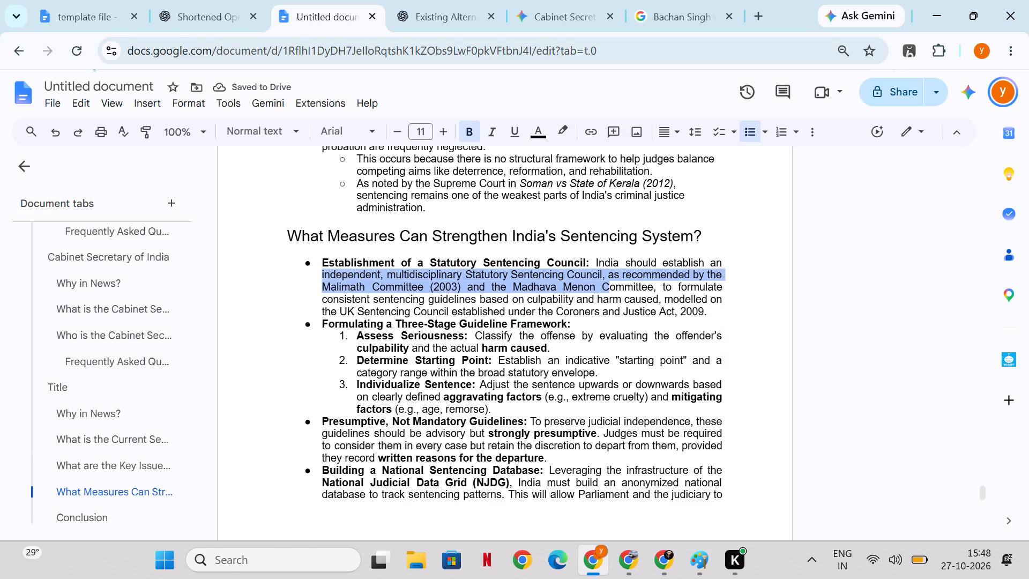
pyautogui.moveTo(614, 289); pyautogui.dragTo(657, 285)
pyautogui.hotkey('ctrl', 'b')
pyautogui.click(491, 279)
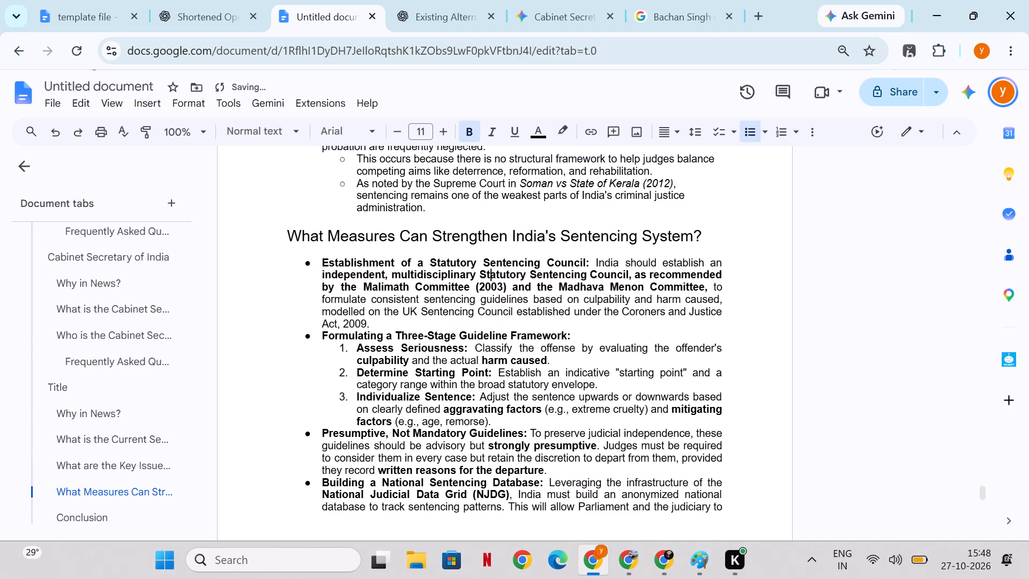
# Delete "and the Madhava Menon Committee" from the Sentencing Council bullet, leaving only the Malimath Committee (2003).
pyautogui.click(508, 281)
pyautogui.moveTo(514, 289); pyautogui.dragTo(702, 289)
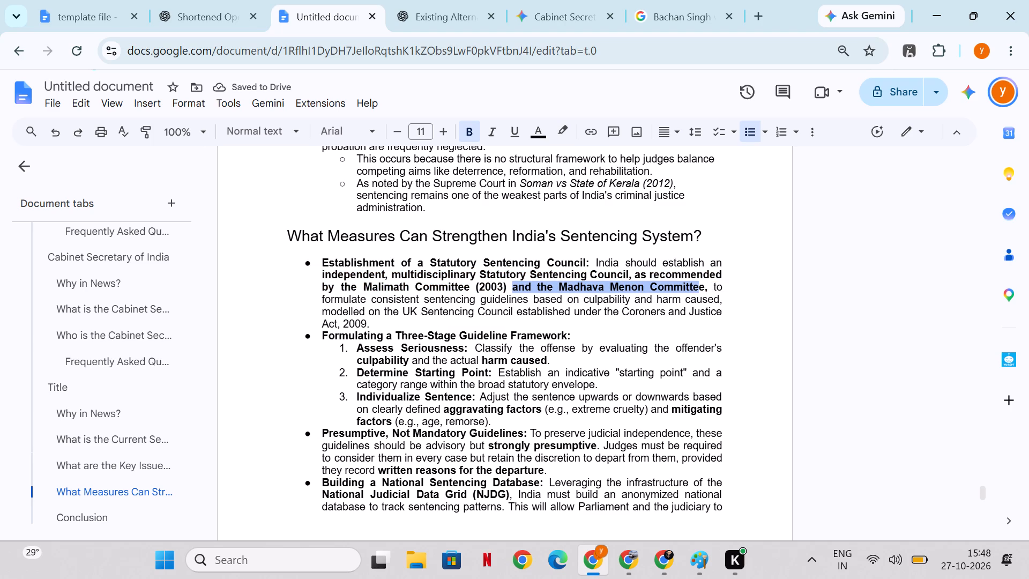
pyautogui.moveTo(702, 289); pyautogui.dragTo(704, 289)
pyautogui.press('BackSpace')
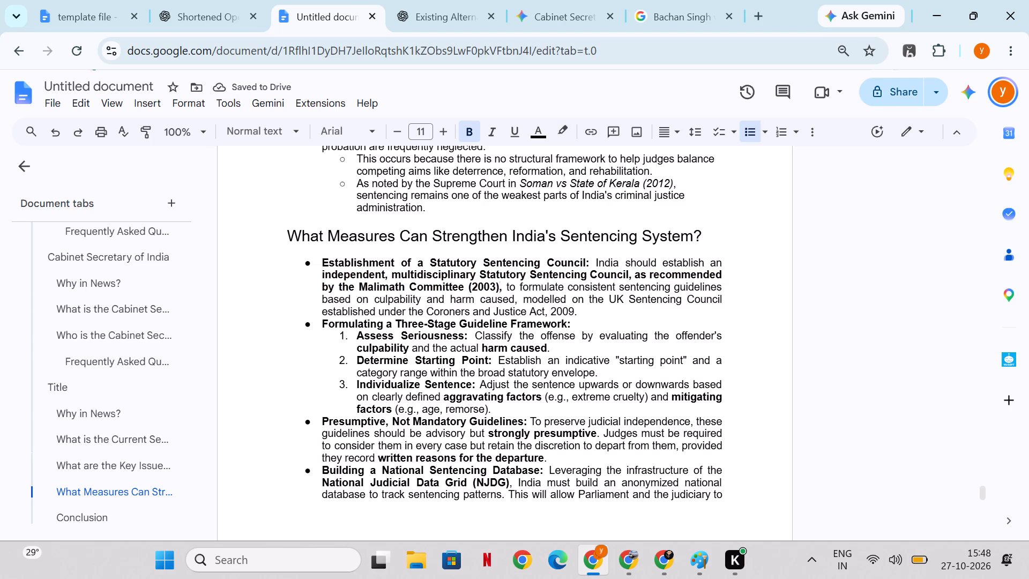
# Bold "the UK Sentencing Council established under the Coroners and Justice Act, 2009." at the end of the Sentencing Council bullet.
pyautogui.moveTo(585, 298); pyautogui.dragTo(604, 314)
pyautogui.hotkey('ctrl', 'b')
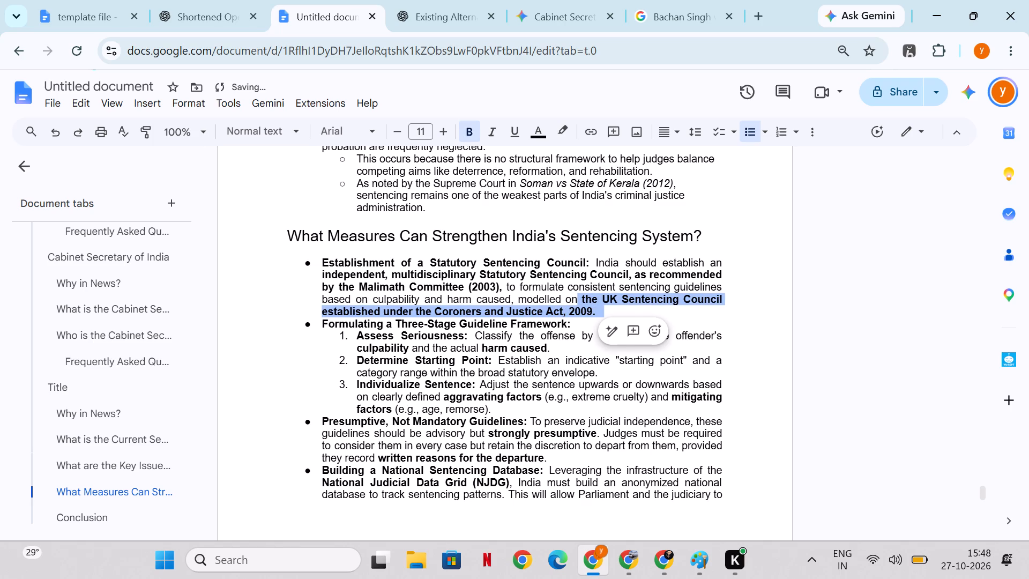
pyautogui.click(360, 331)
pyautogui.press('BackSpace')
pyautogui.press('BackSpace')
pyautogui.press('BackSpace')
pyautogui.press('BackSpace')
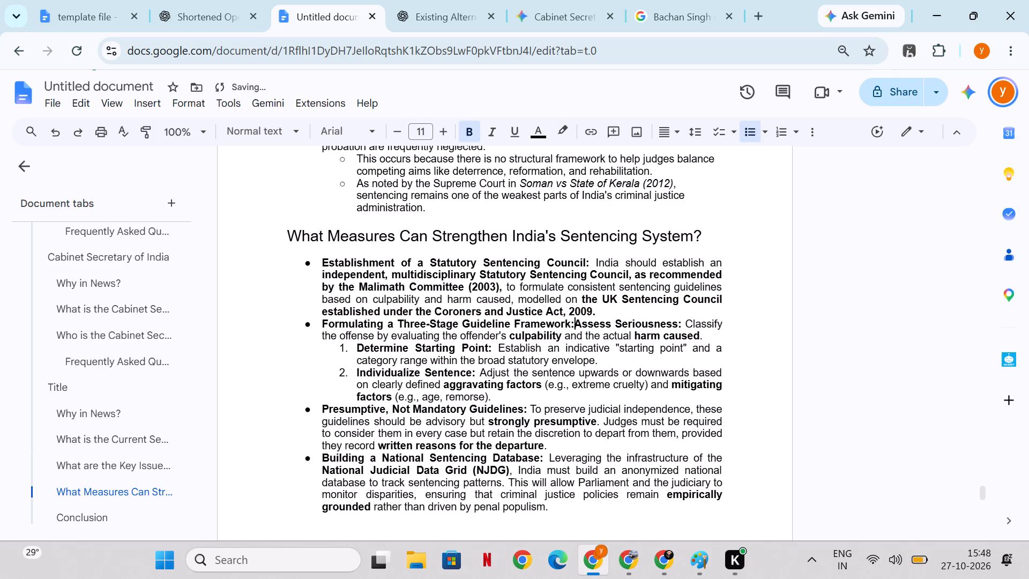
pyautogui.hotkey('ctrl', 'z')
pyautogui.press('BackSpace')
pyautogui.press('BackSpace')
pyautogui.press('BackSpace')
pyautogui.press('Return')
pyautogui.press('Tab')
# Change the three numbered stages under "Formulating a Three-Stage Guideline Framework:" to bulleted sub-points.
pyautogui.press('Down')
pyautogui.press('Up')
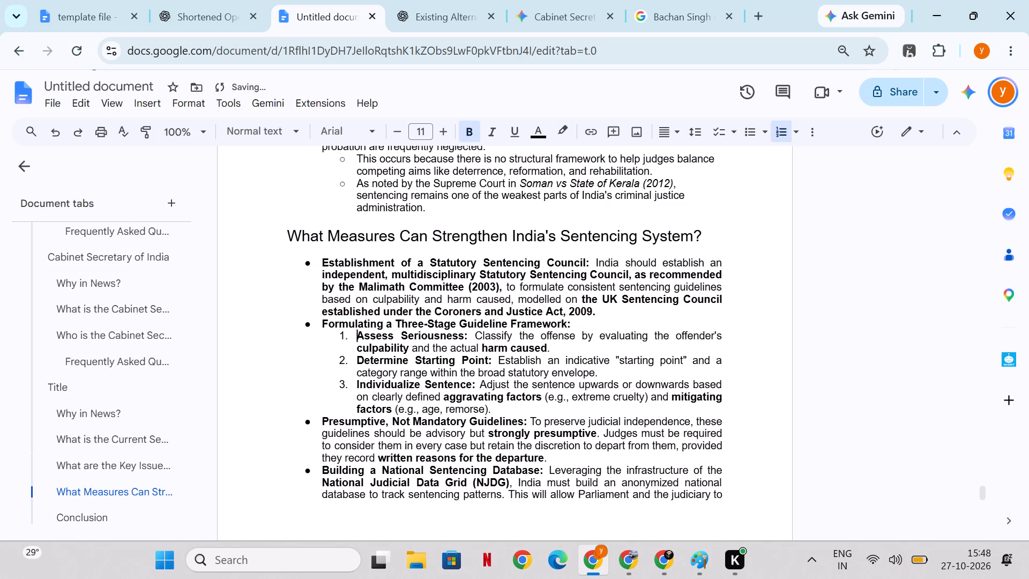
pyautogui.click(754, 131)
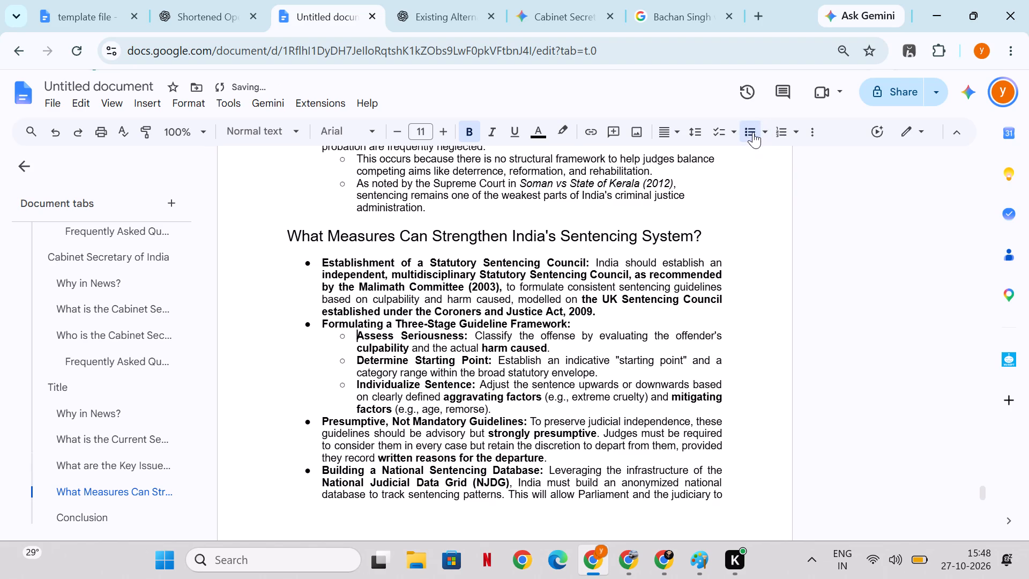
# Replace the article header's P Tag line with a copy of the "P Tag: Facts for UPSC Mains" line under "Why in News?".
pyautogui.scroll(-1, 620, 206)
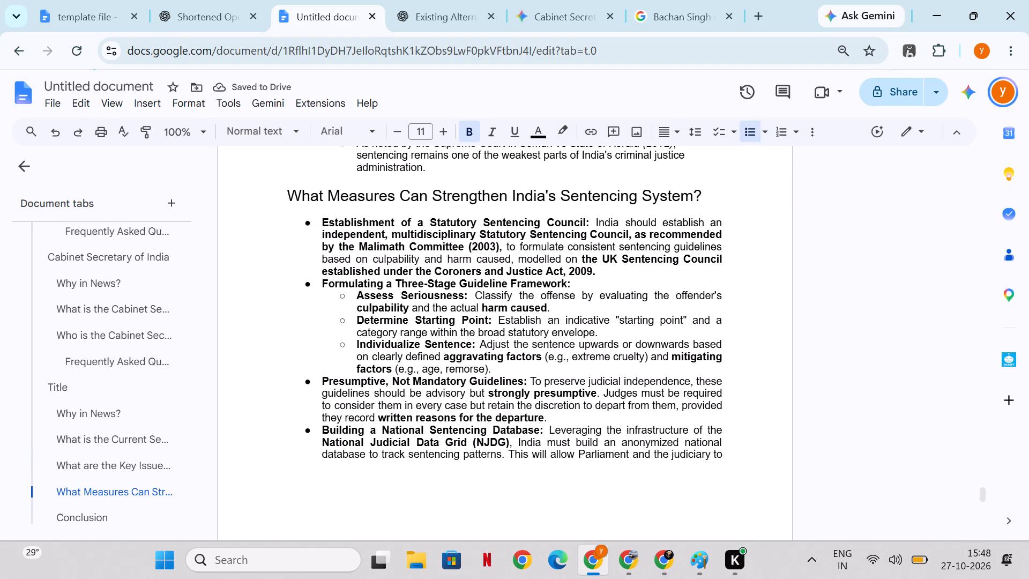
pyautogui.scroll(-3, 401, 430)
pyautogui.scroll(4, 376, 417)
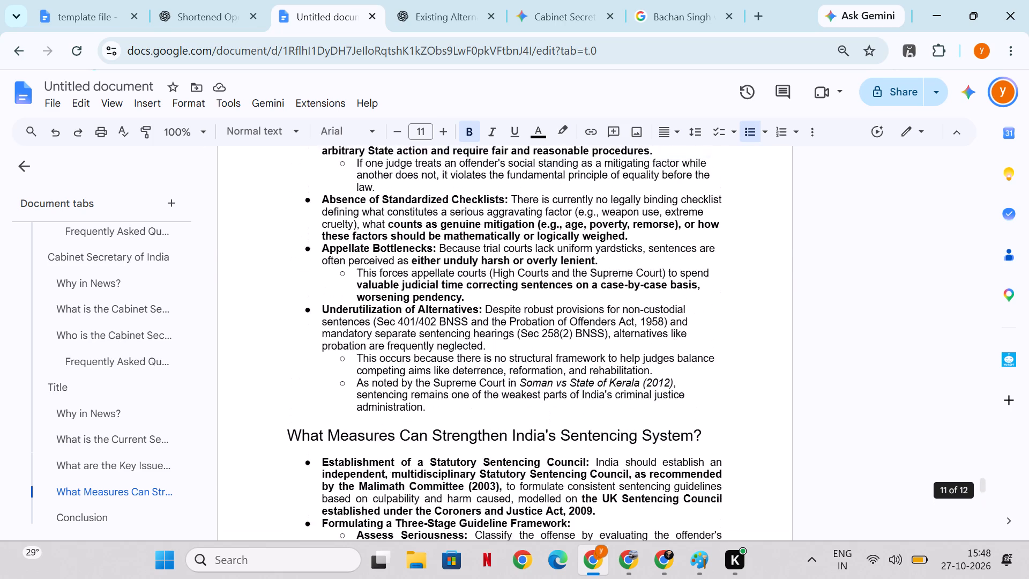
pyautogui.scroll(3, 375, 397)
pyautogui.click(274, 283)
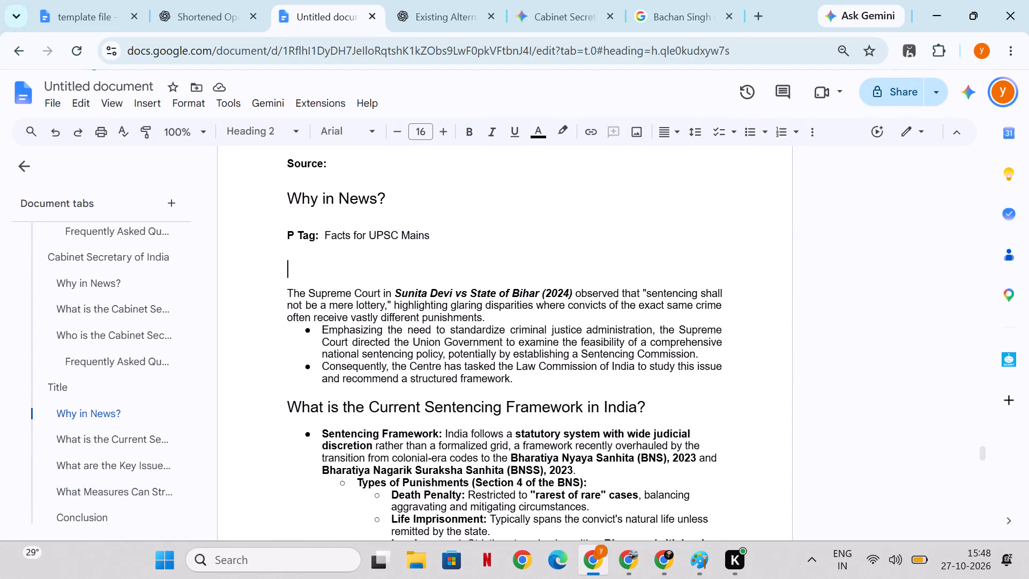
pyautogui.doubleClick(290, 247)
pyautogui.click(411, 196)
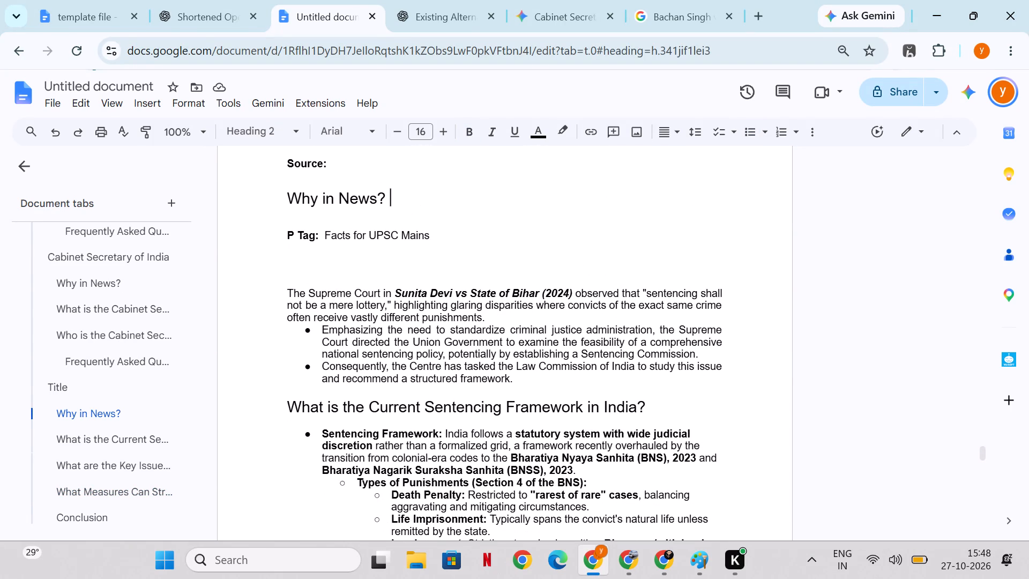
pyautogui.click(417, 213)
pyautogui.doubleClick(417, 244)
pyautogui.tripleClick(408, 238)
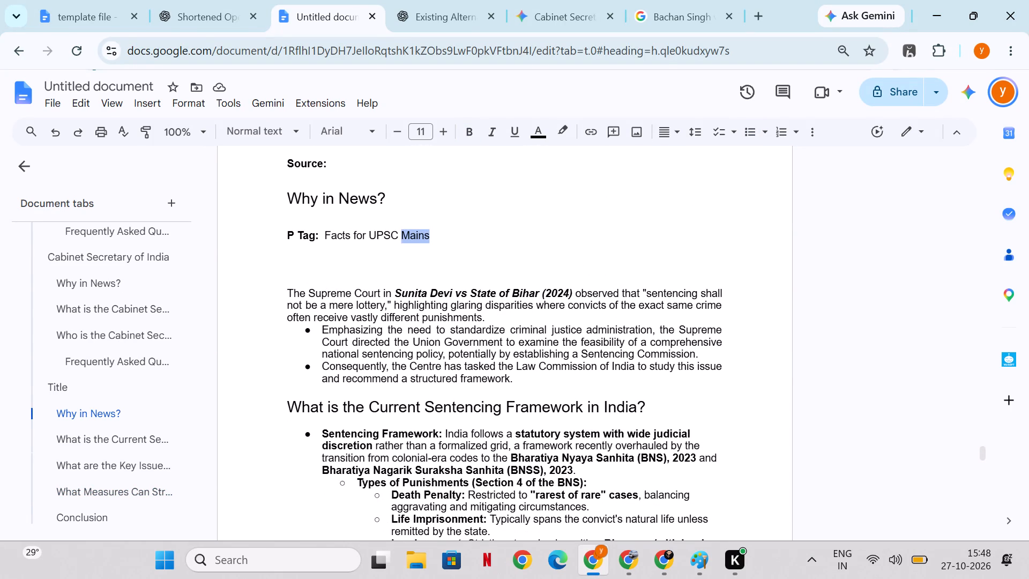
pyautogui.hotkey('ctrl', 'c')
pyautogui.scroll(2, 408, 238)
pyautogui.rightClick(383, 231)
pyautogui.tripleClick(356, 242)
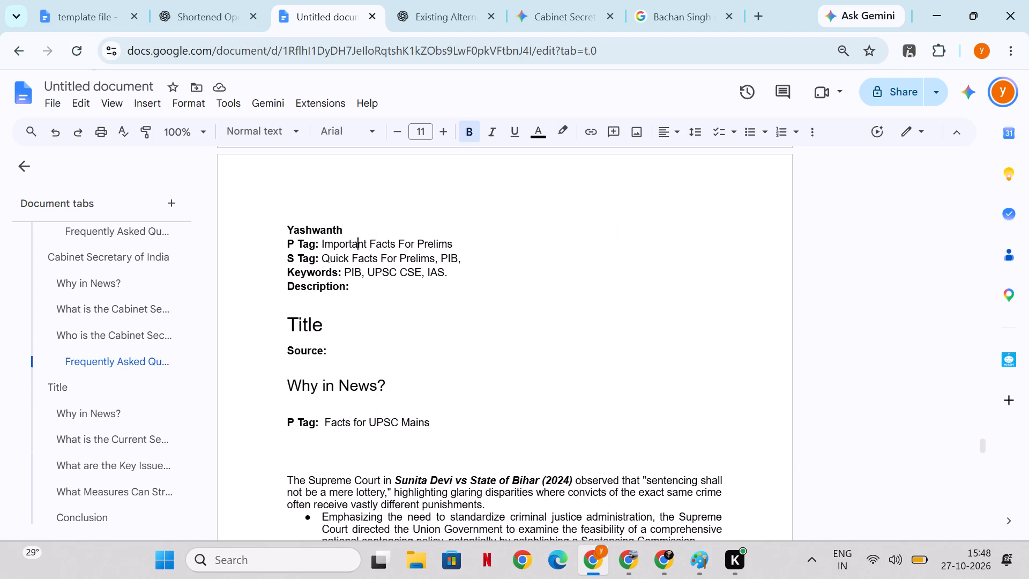
pyautogui.hotkey('ctrl', 'v')
pyautogui.press('BackSpace')
# Place the cursor on the empty line between the duplicate P Tag and the Supreme Court paragraph under "Why in News?".
pyautogui.press('Down')
pyautogui.press('Down')
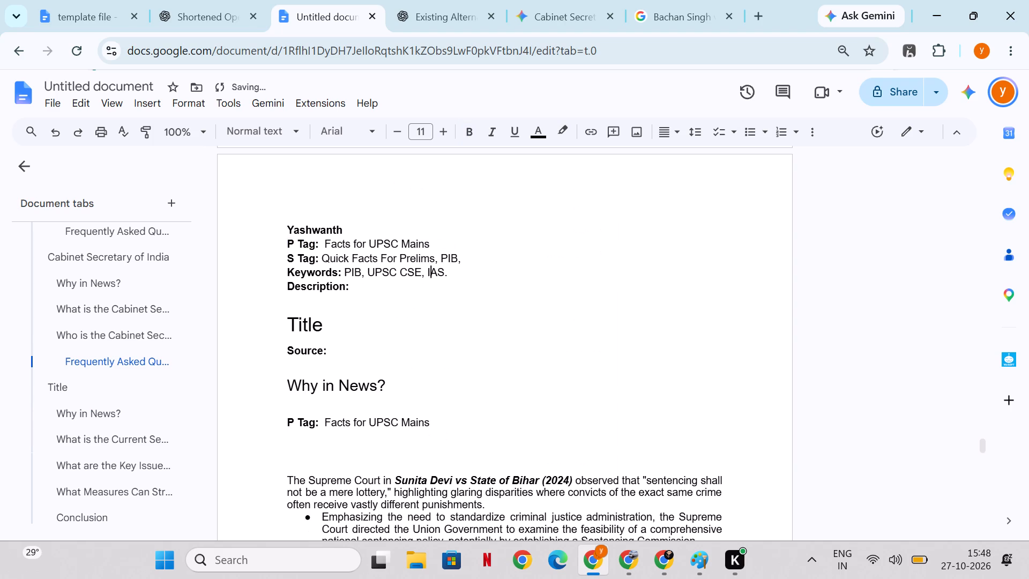
pyautogui.press('Down')
pyautogui.press('Down')
pyautogui.scroll(-1, 356, 242)
pyautogui.click(352, 240)
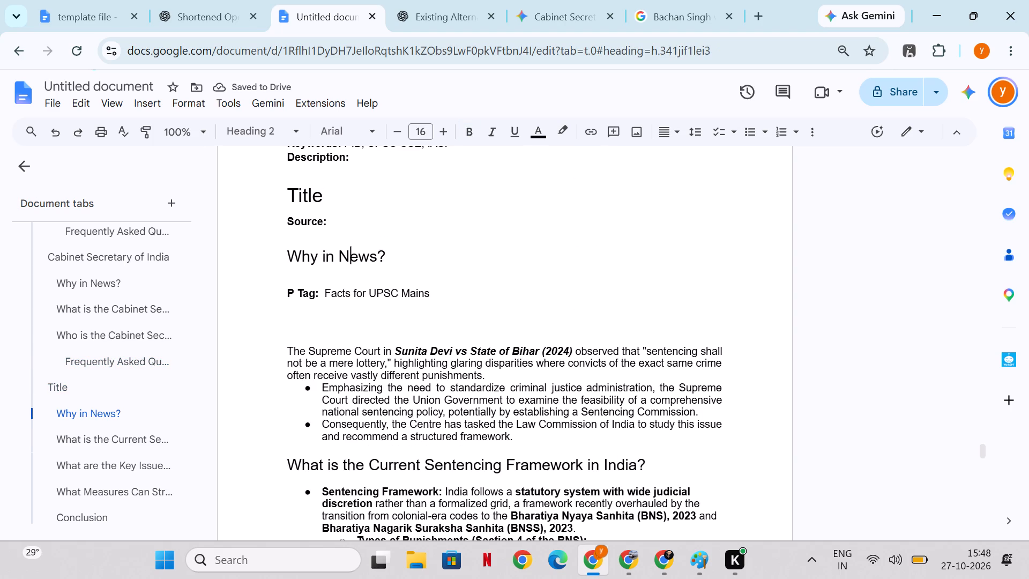
pyautogui.press('Down')
pyautogui.press('Down')
pyautogui.press('Down')
pyautogui.press('Down')
pyautogui.press('Up')
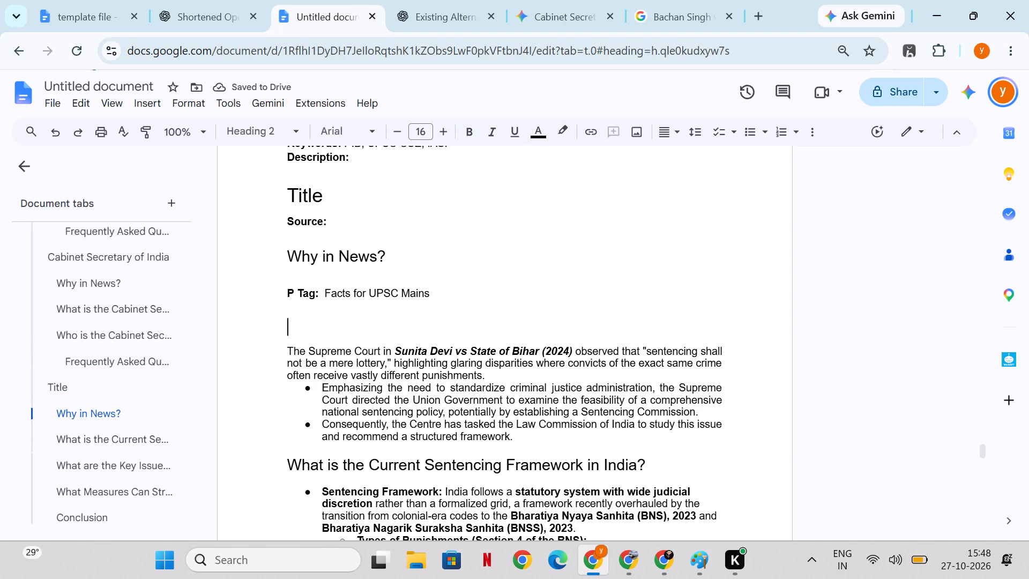
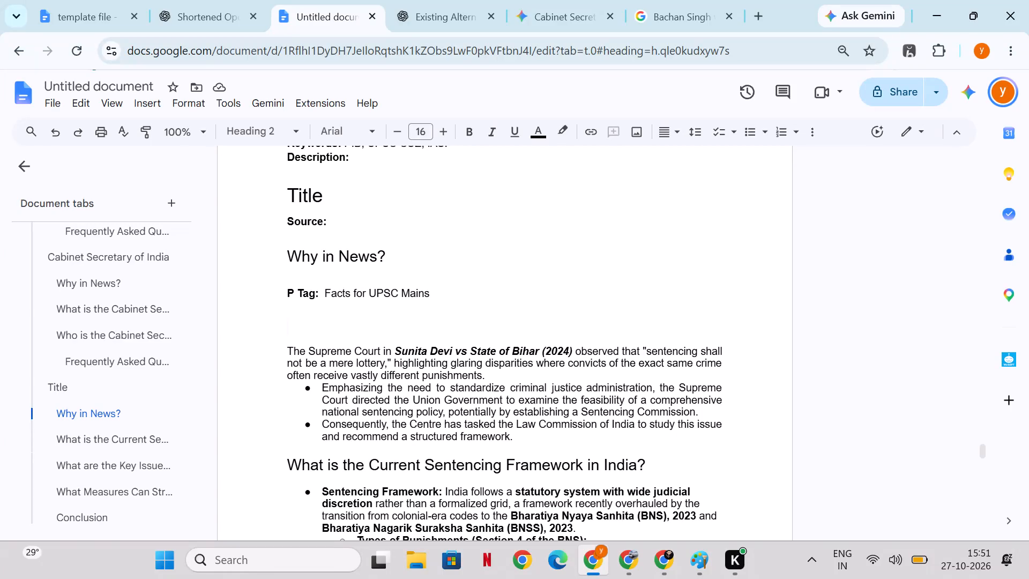
# Delete the duplicate P Tag line and the empty lines between the "Why in News?" heading and the Supreme Court paragraph.
pyautogui.tripleClick(296, 298)
pyautogui.hotkey('ctrl', 'c')
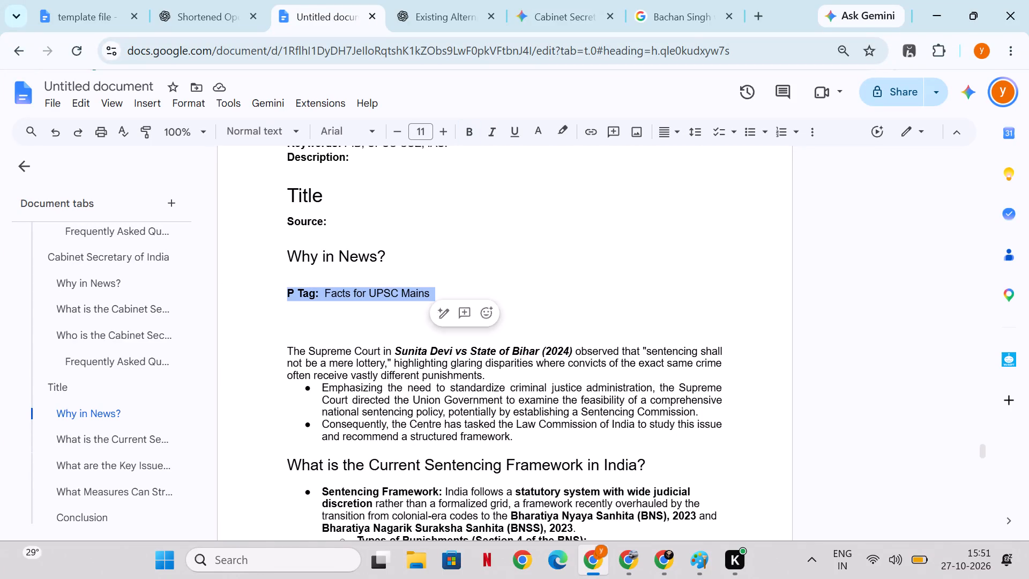
pyautogui.scroll(2, 296, 298)
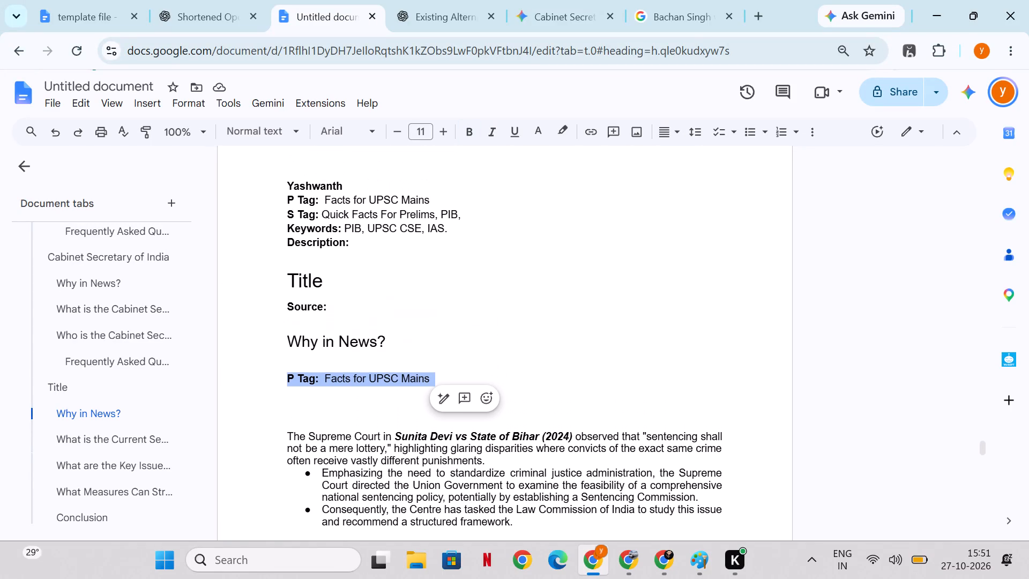
pyautogui.press('BackSpace')
pyautogui.press('Down')
pyautogui.press('BackSpace')
pyautogui.press('BackSpace')
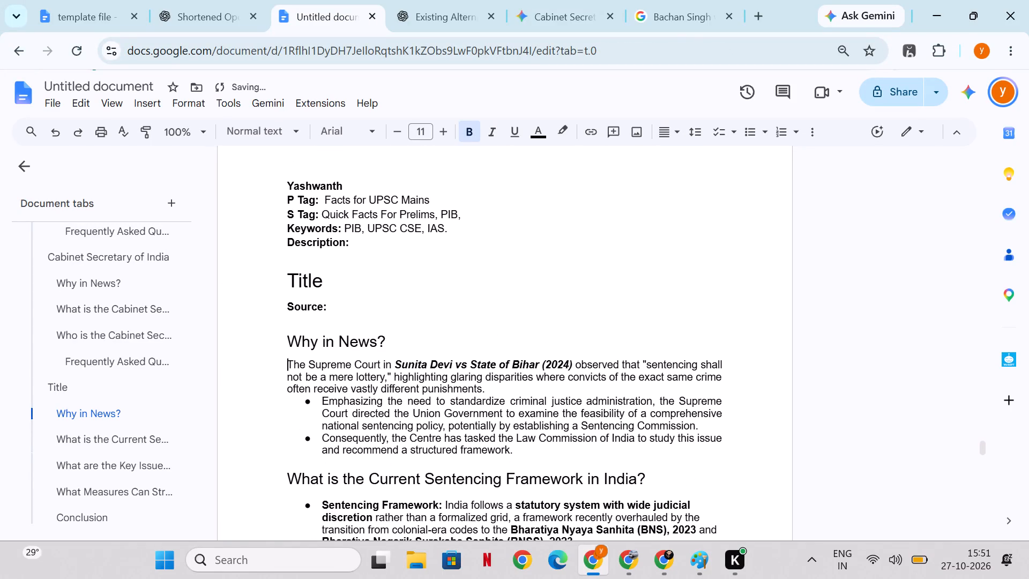
# Justify the article text from the "Why in News?" heading through the end of the Conclusion.
pyautogui.moveTo(281, 342); pyautogui.dragTo(295, 355)
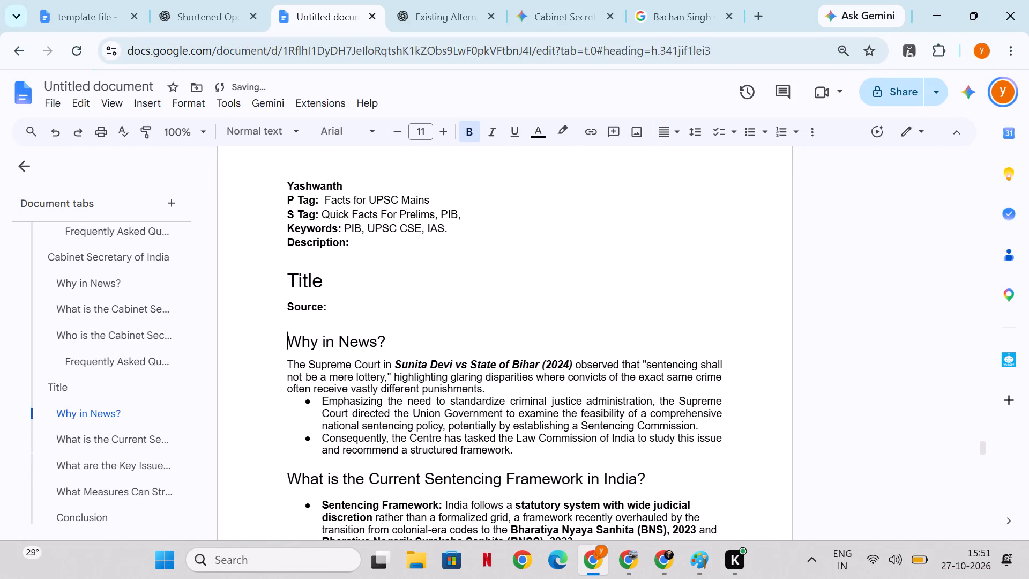
pyautogui.moveTo(295, 355); pyautogui.dragTo(439, 413)
pyautogui.scroll(-6, 335, 403)
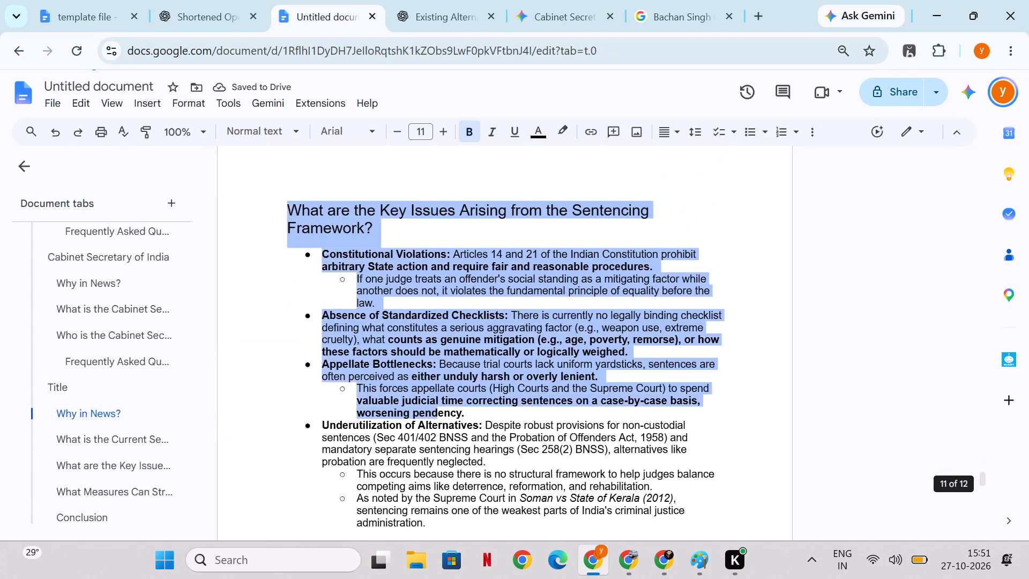
pyautogui.moveTo(439, 413); pyautogui.dragTo(565, 471)
pyautogui.scroll(-7, 439, 413)
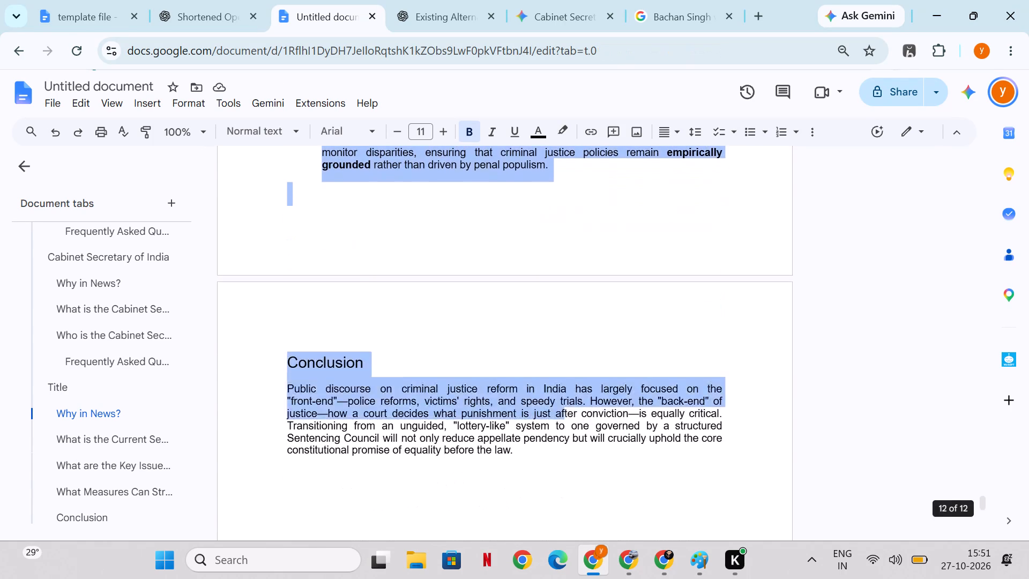
pyautogui.scroll(-2, 565, 471)
pyautogui.moveTo(565, 471); pyautogui.dragTo(574, 409)
pyautogui.click(686, 123)
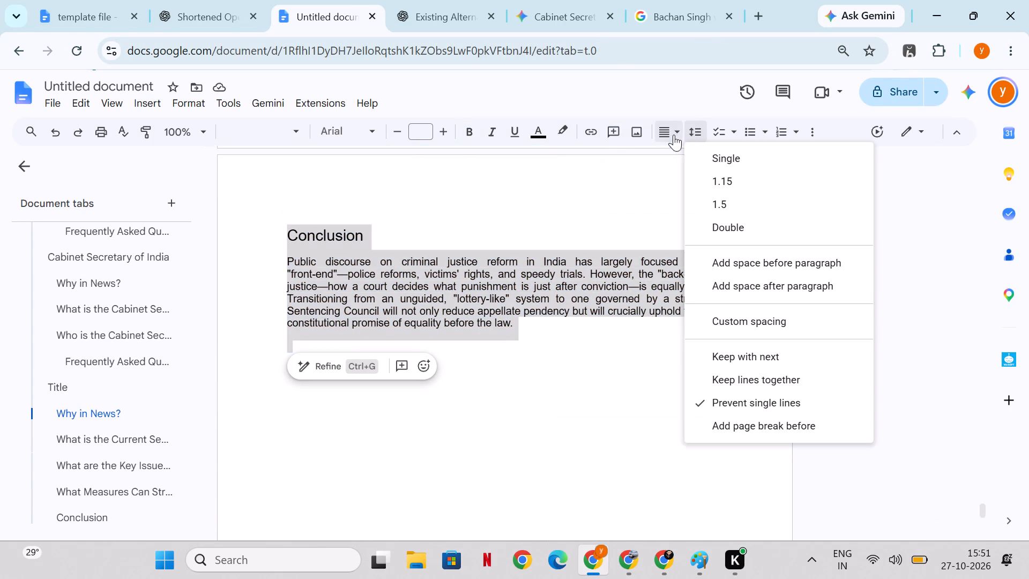
pyautogui.click(674, 135)
pyautogui.click(719, 154)
pyautogui.click(694, 136)
pyautogui.click(694, 150)
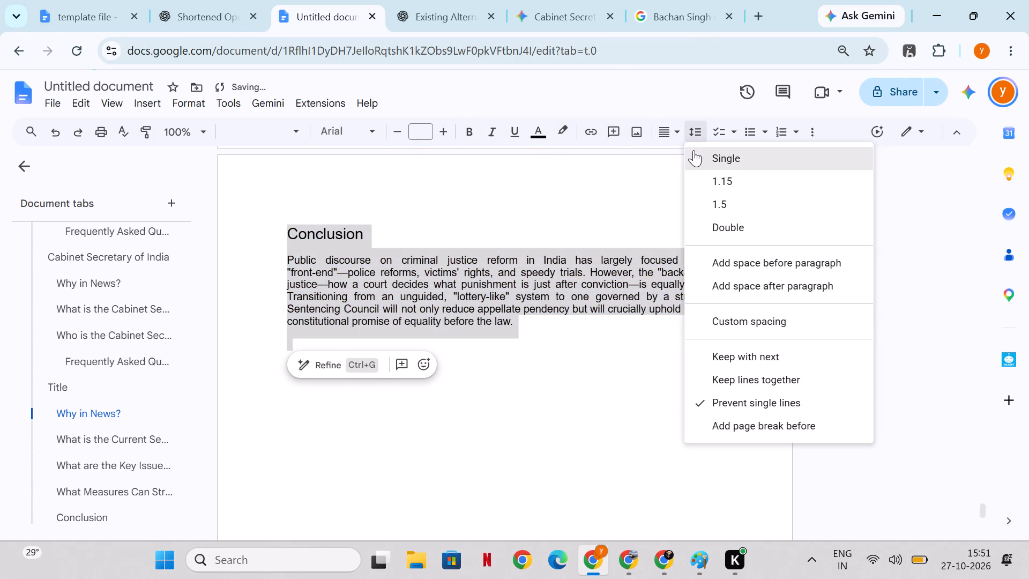
pyautogui.click(692, 140)
pyautogui.click(713, 317)
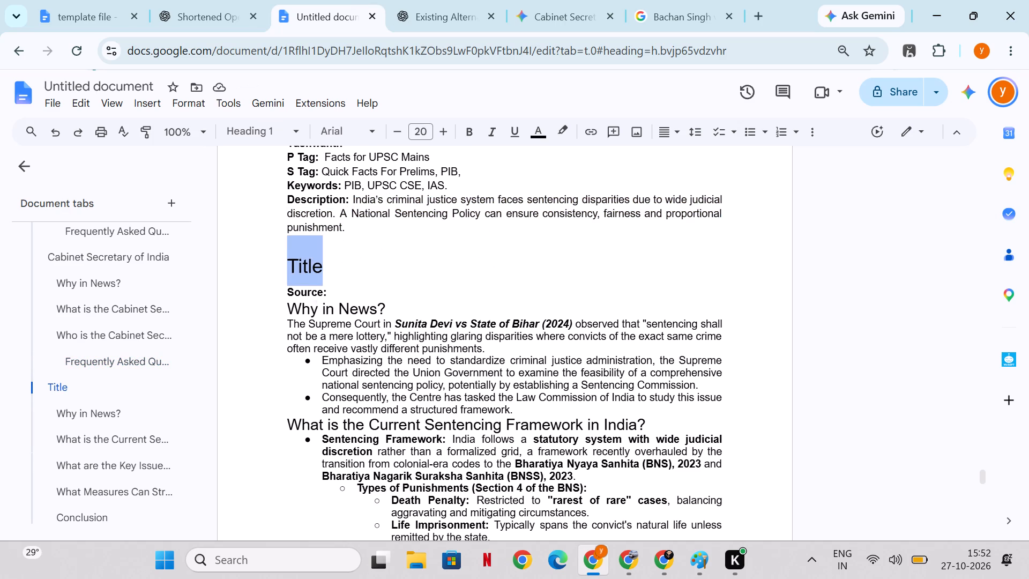
pyautogui.hotkey('ctrl', 'shift', 'v')
# Search Google for the new title "Need for a National Sentencing Policy" and copy the link of The Indian Express result.
pyautogui.tripleClick(297, 273)
pyautogui.hotkey('ctrl', 'c')
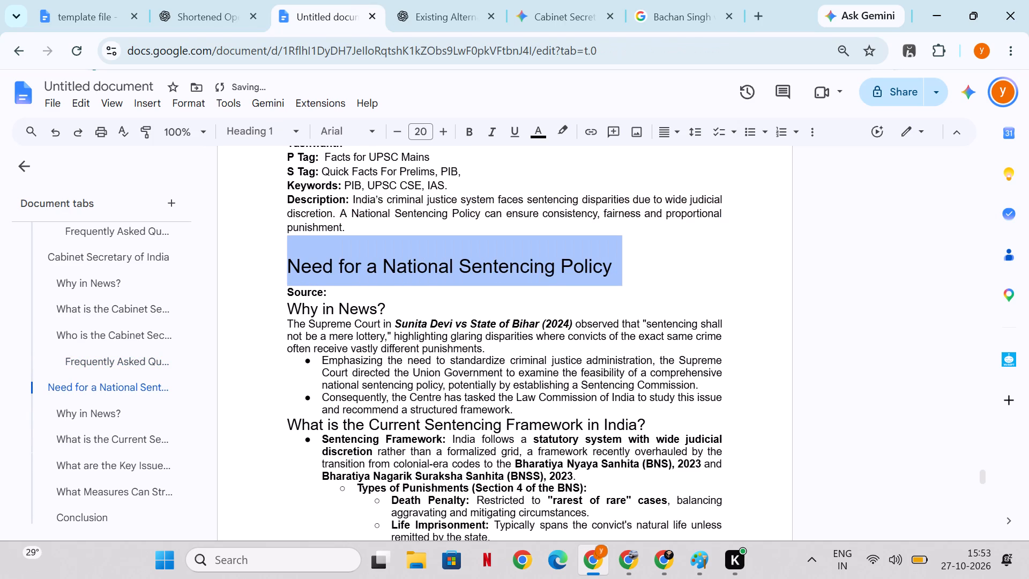
pyautogui.click(695, 0)
pyautogui.keyDown('ctrl'); pyautogui.click(692, 56); pyautogui.keyUp('ctrl')
pyautogui.hotkey('ctrl', 'v')
pyautogui.press('Return')
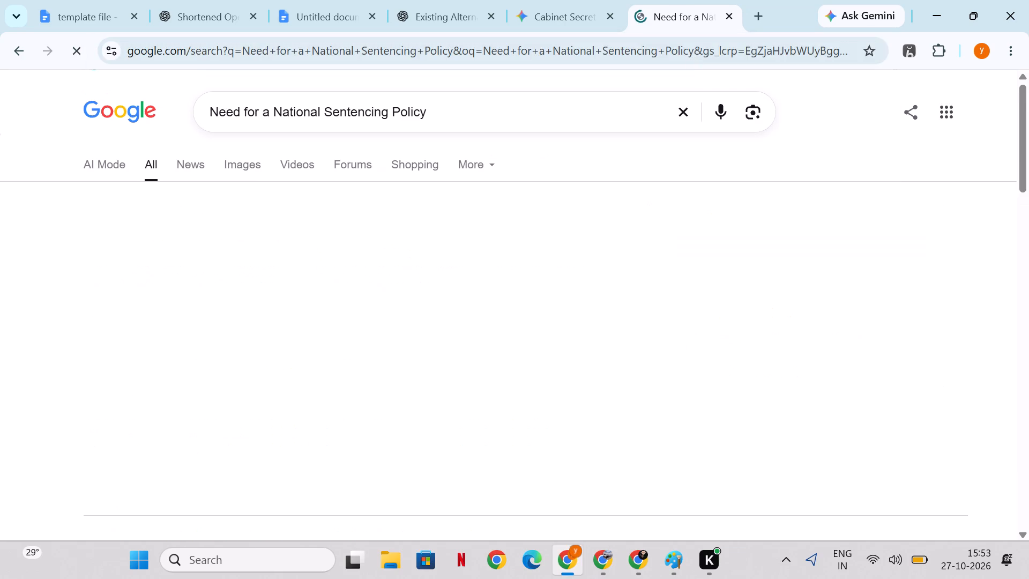
pyautogui.scroll(-2, 550, 111)
pyautogui.scroll(-1, 225, 404)
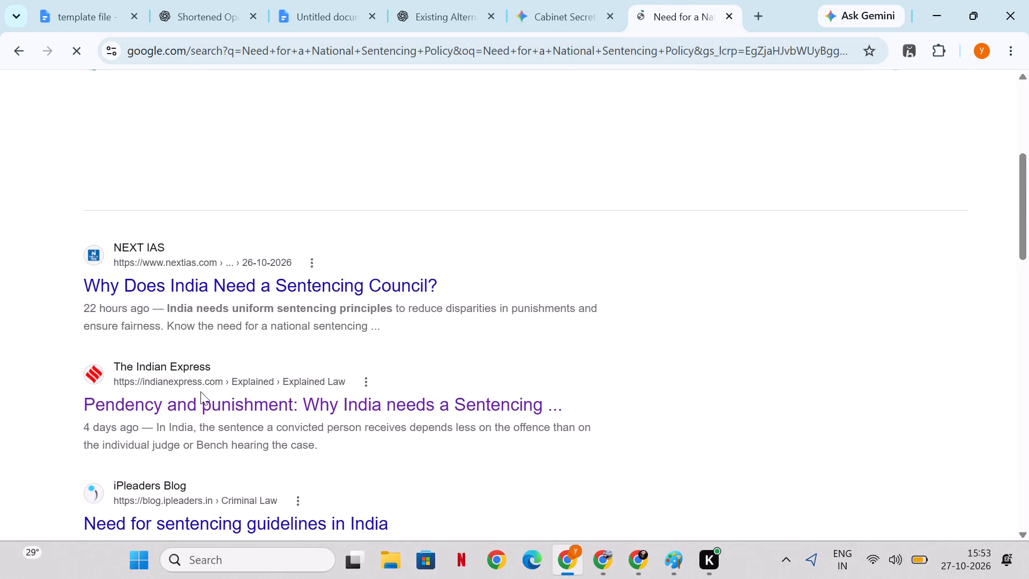
pyautogui.rightClick(228, 384)
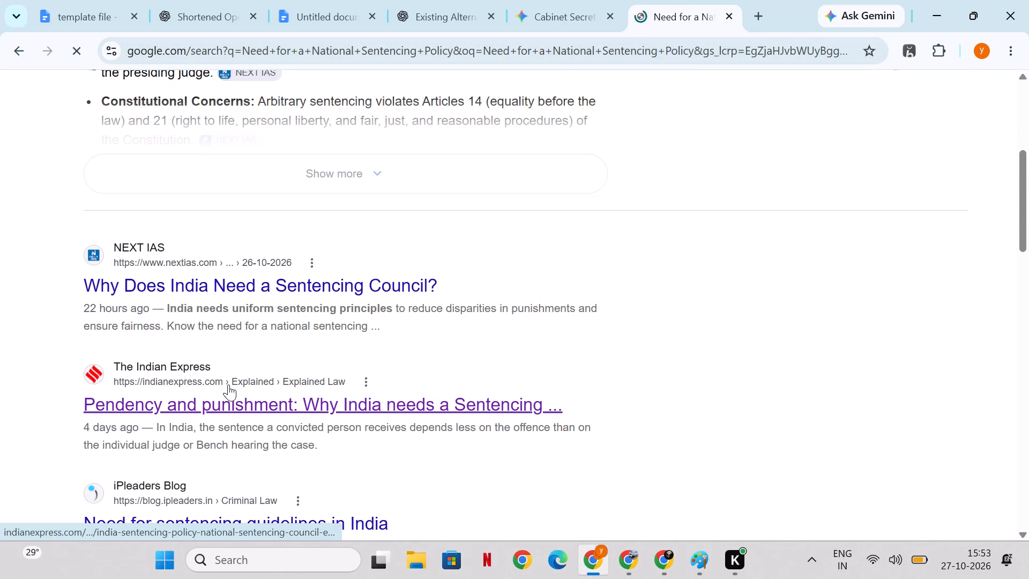
pyautogui.click(265, 328)
# Enter "IE" after "Source:" under the title and hyperlink the text "Source: IE" to the copied Indian Express link.
pyautogui.click(335, 0)
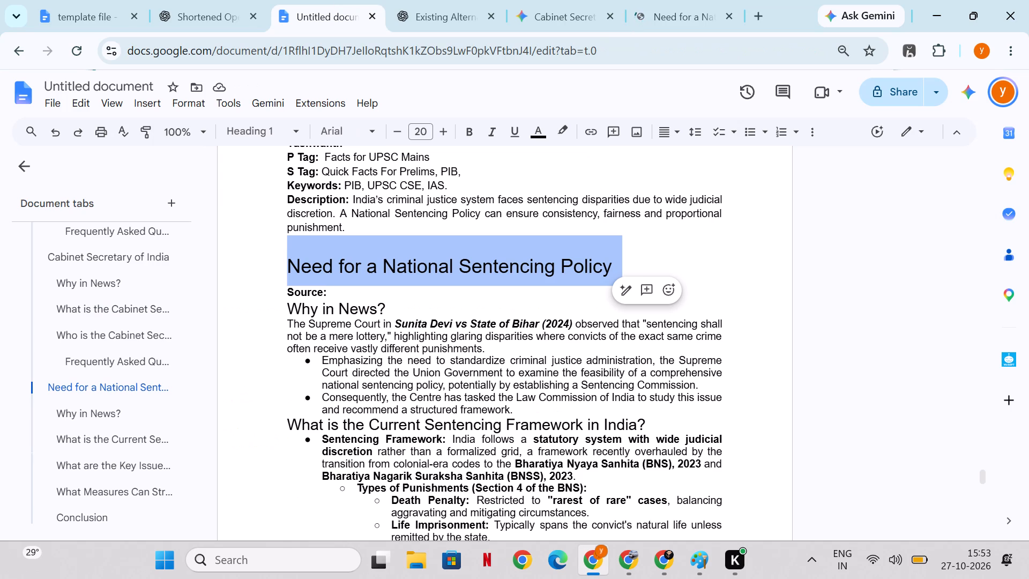
pyautogui.click(349, 295)
pyautogui.write('TH')
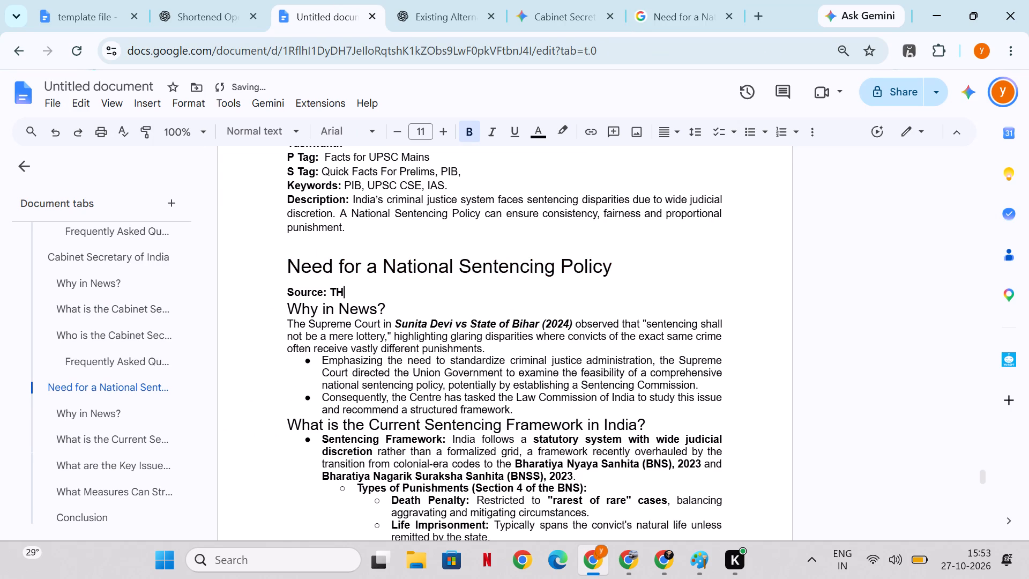
pyautogui.press('BackSpace')
pyautogui.press('BackSpace')
pyautogui.hotkey('ctrl', 'shift', 'Left')
pyautogui.hotkey('ctrl', 'shift', 'Left')
pyautogui.hotkey('ctrl', 'shift', 'Left')
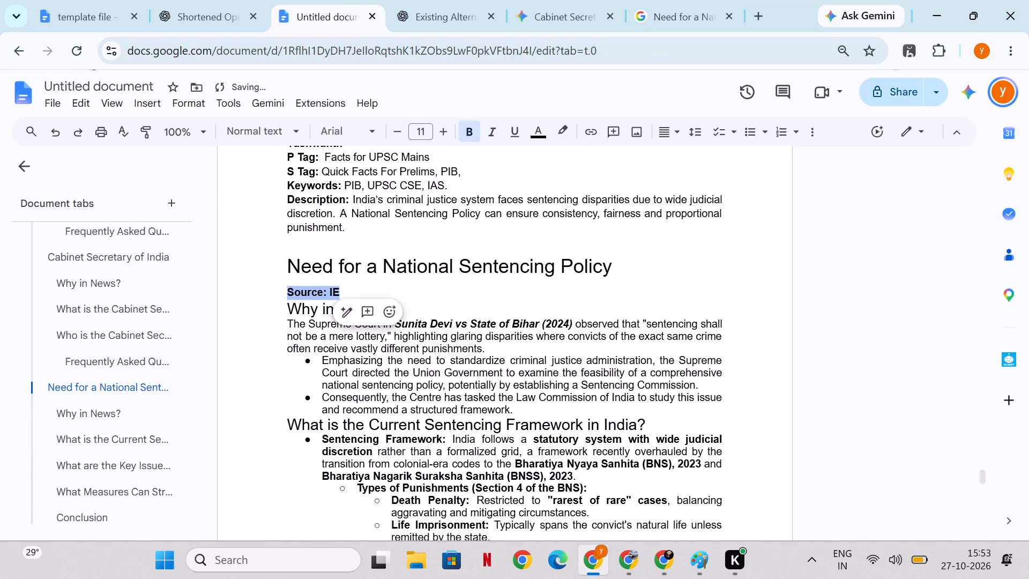
pyautogui.hotkey('ctrl', 'k')
pyautogui.hotkey('ctrl', 'v')
pyautogui.hotkey('ctrl', 'Return')
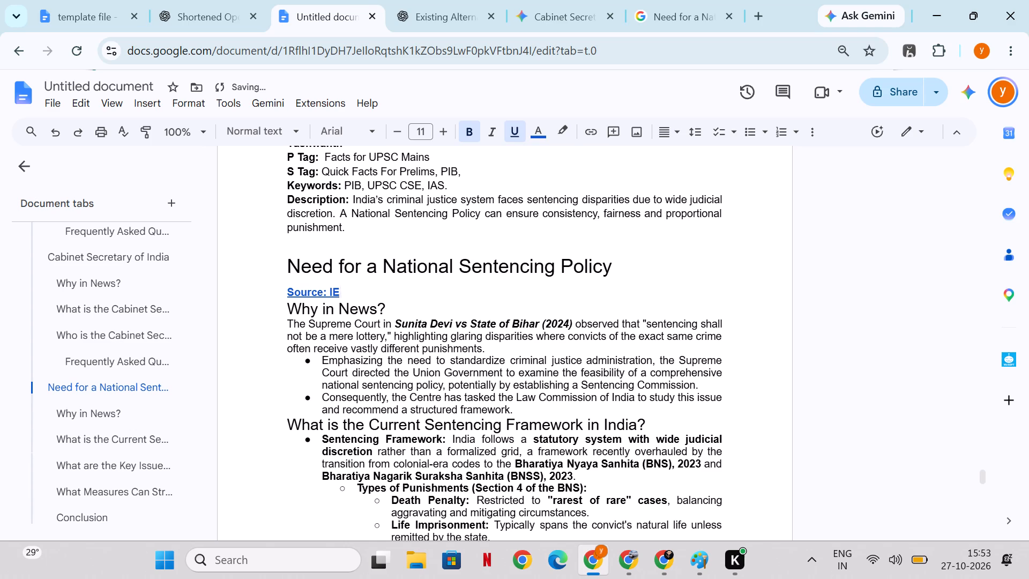
# Open The Indian Express article on the Sentencing Council and read through to its section on unequal sentences.
pyautogui.click(647, 0)
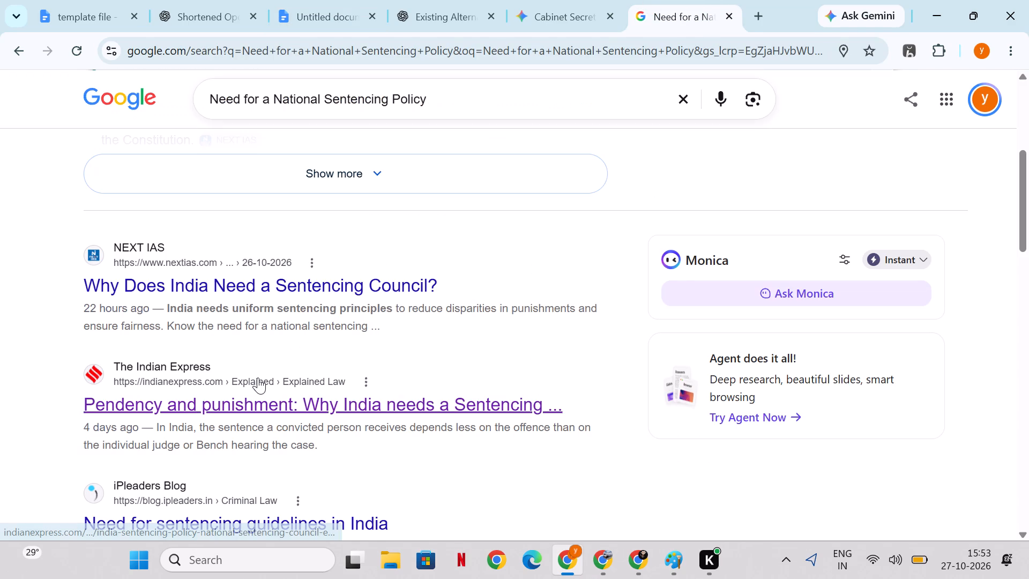
pyautogui.click(258, 377)
pyautogui.scroll(1, 304, 364)
pyautogui.scroll(-2, 300, 364)
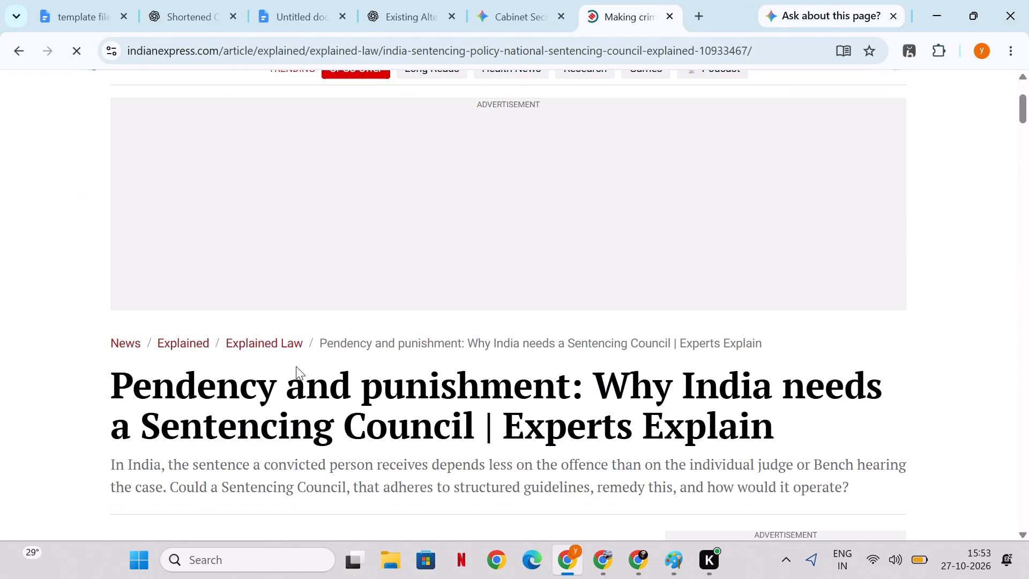
pyautogui.scroll(-3, 293, 366)
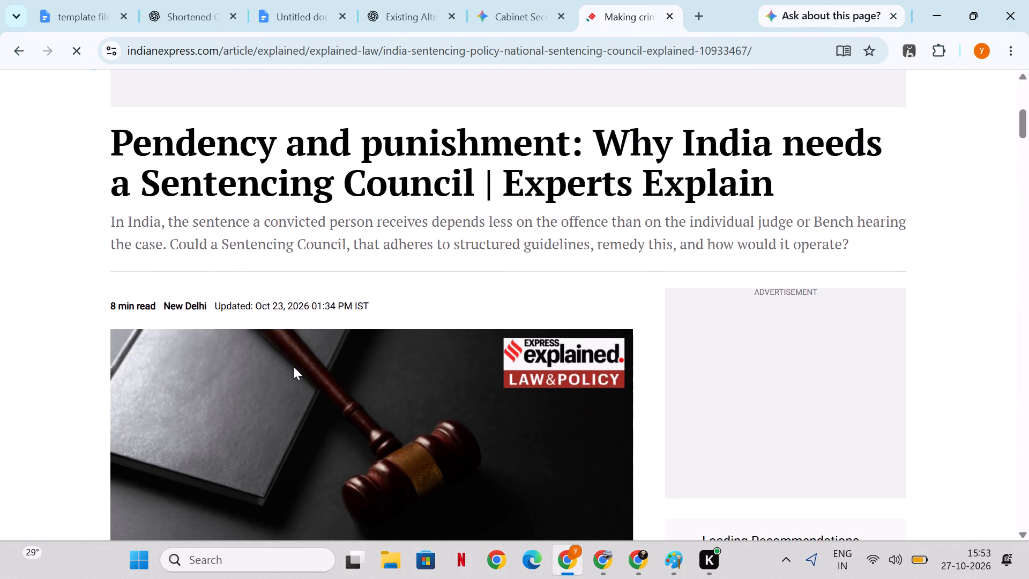
pyautogui.scroll(-4, 293, 366)
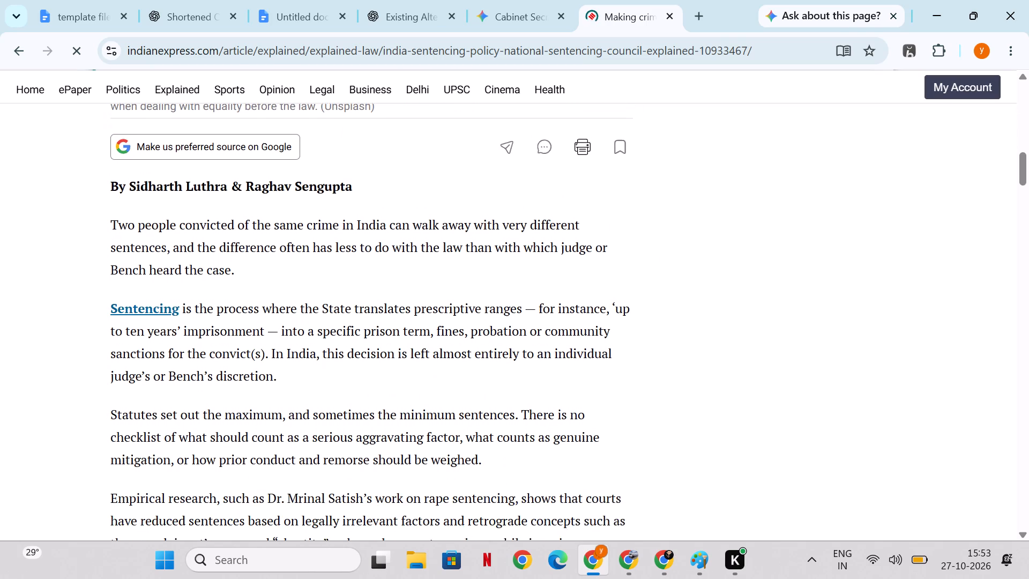
pyautogui.scroll(-4, 293, 366)
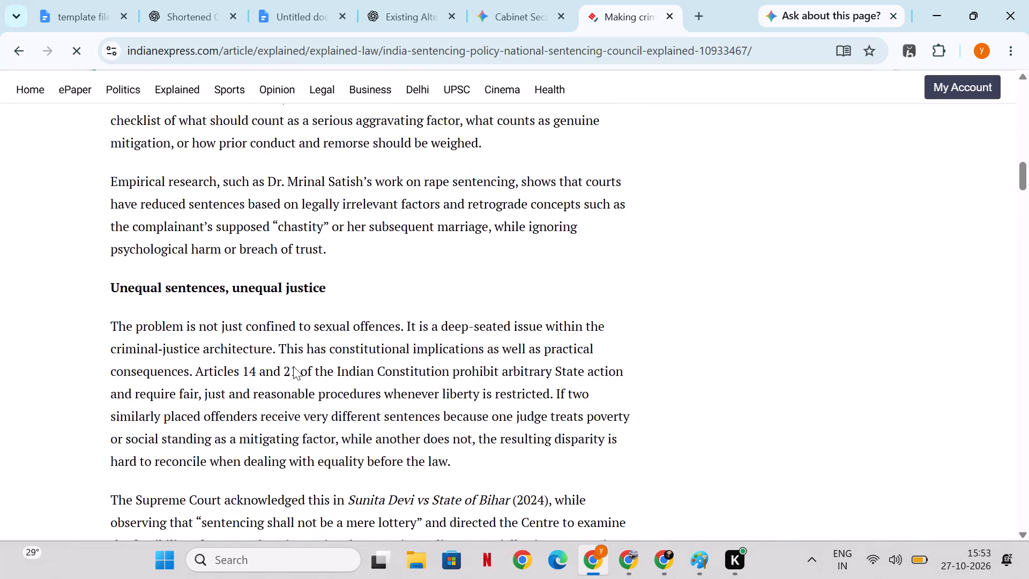
pyautogui.scroll(-3, 293, 366)
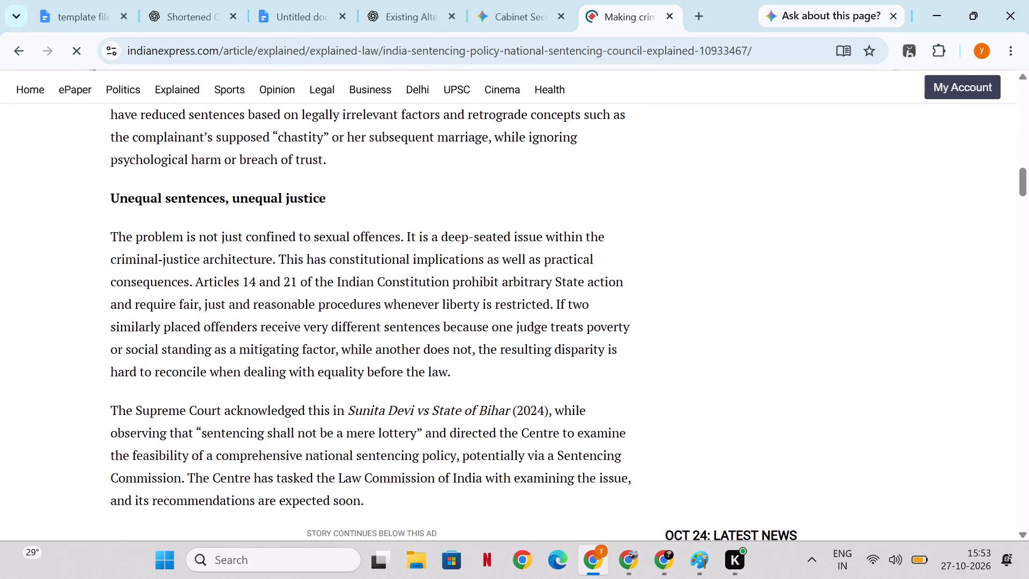
pyautogui.scroll(-1, 293, 366)
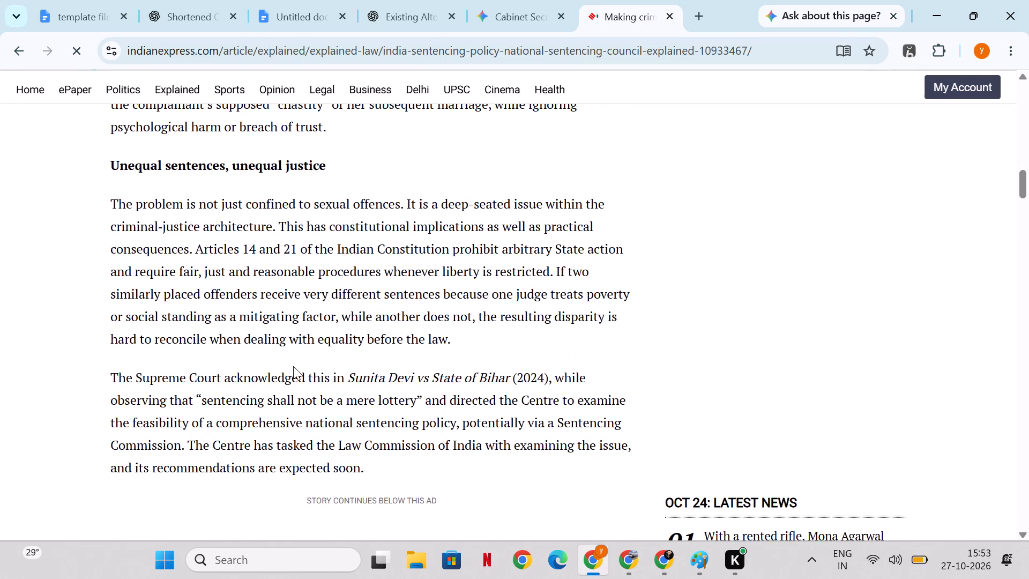
pyautogui.scroll(-1, 301, 394)
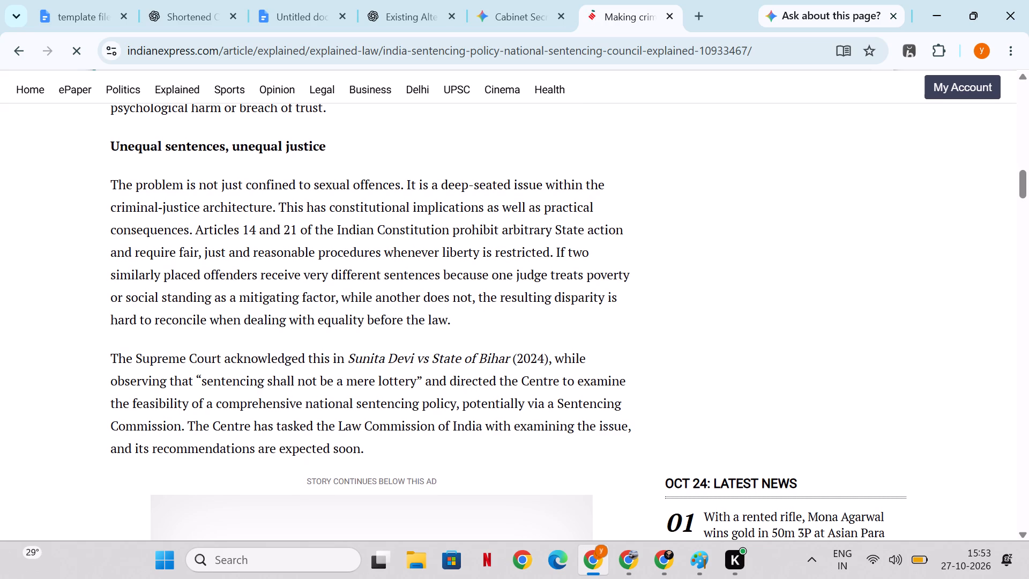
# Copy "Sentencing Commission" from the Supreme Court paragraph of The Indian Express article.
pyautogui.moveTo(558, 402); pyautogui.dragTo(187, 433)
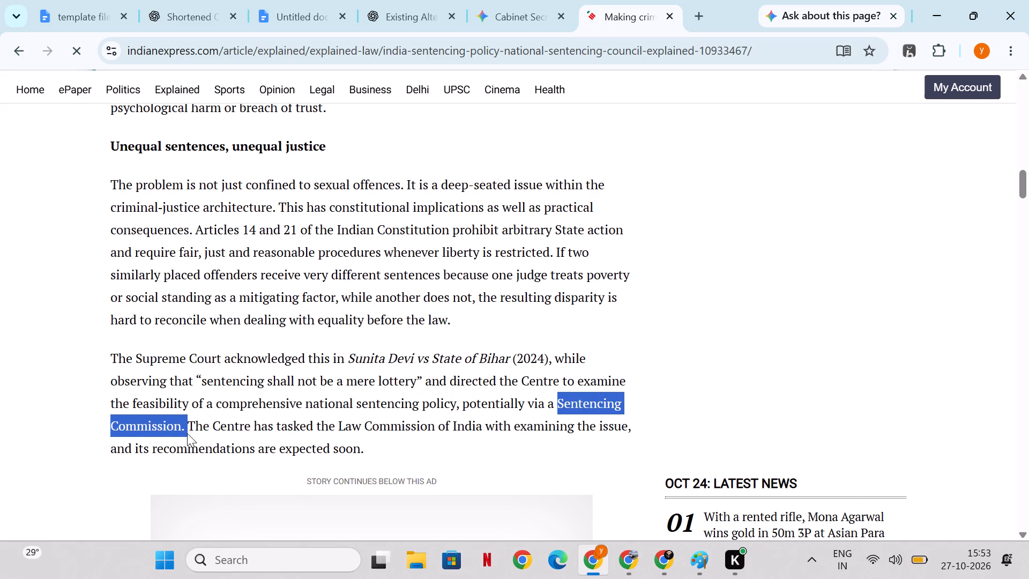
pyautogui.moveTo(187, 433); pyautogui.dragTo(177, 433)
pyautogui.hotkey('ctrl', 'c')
# Copy "sentencing" from the untitled document's Why in News paragraph and search Google for "sentencing DRIHSIT IAS" in a new tab.
pyautogui.click(311, 0)
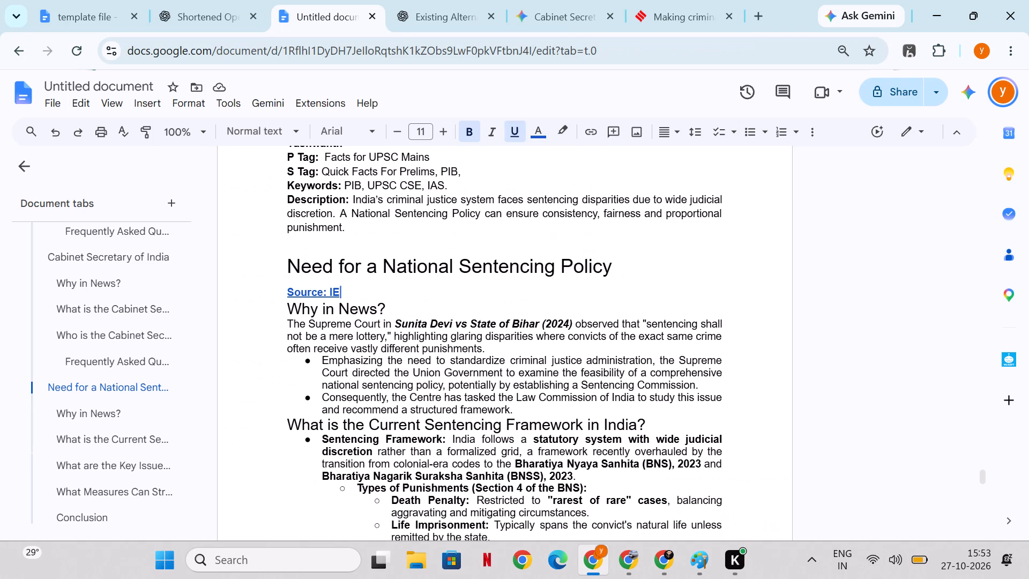
pyautogui.scroll(-7, 455, 302)
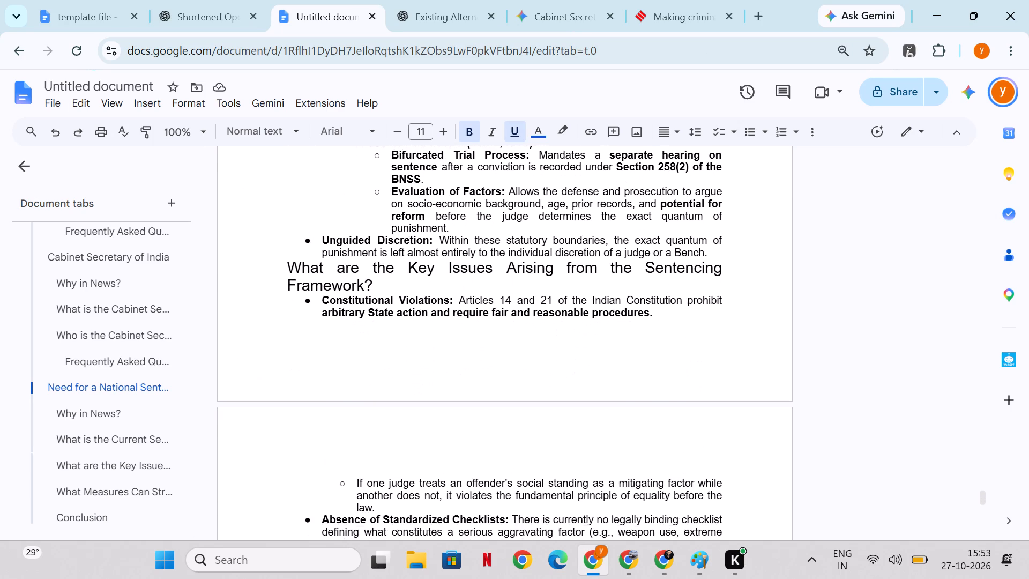
pyautogui.scroll(-1, 455, 302)
pyautogui.scroll(1, 455, 302)
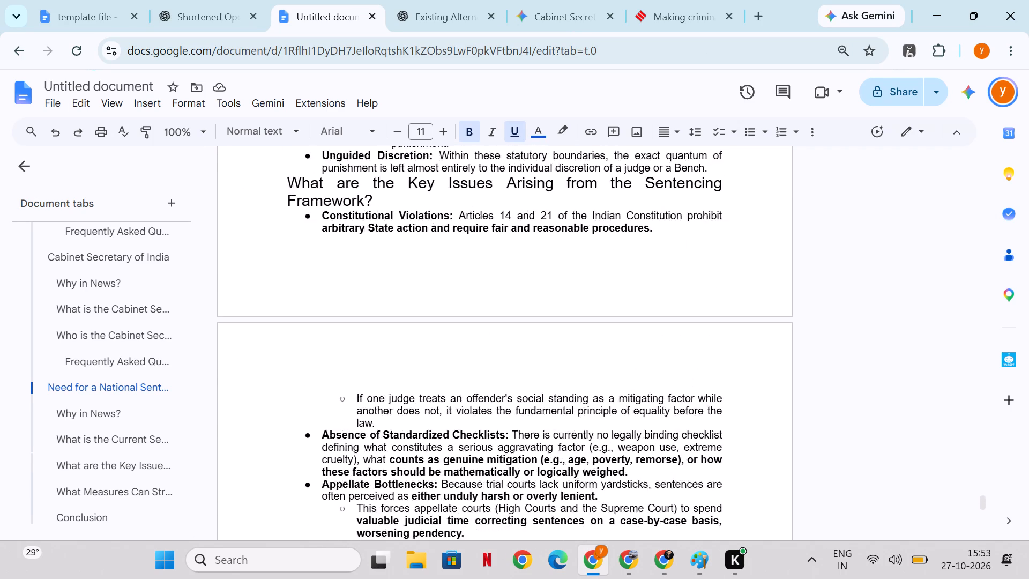
pyautogui.scroll(2, 455, 302)
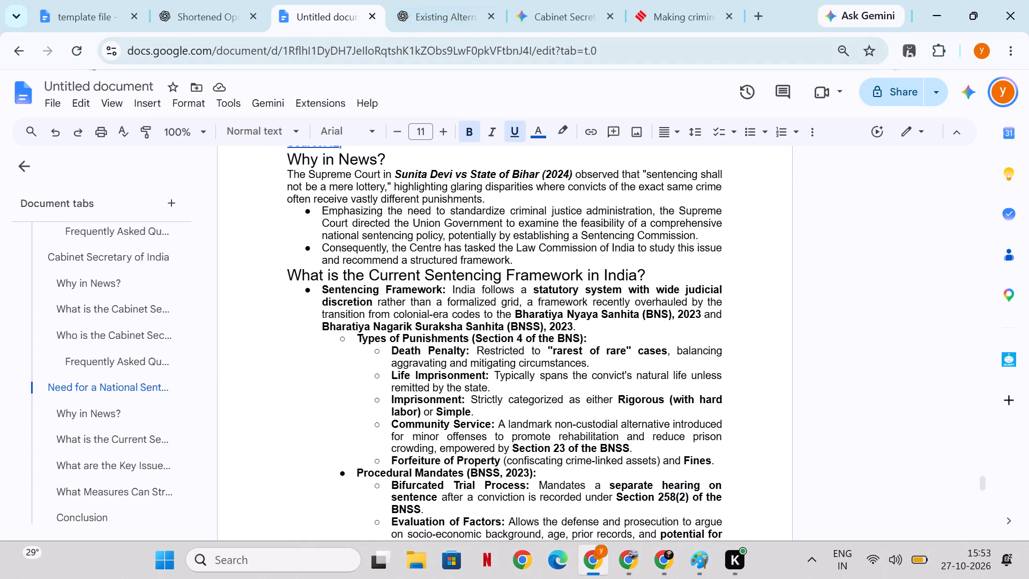
pyautogui.click(403, 181)
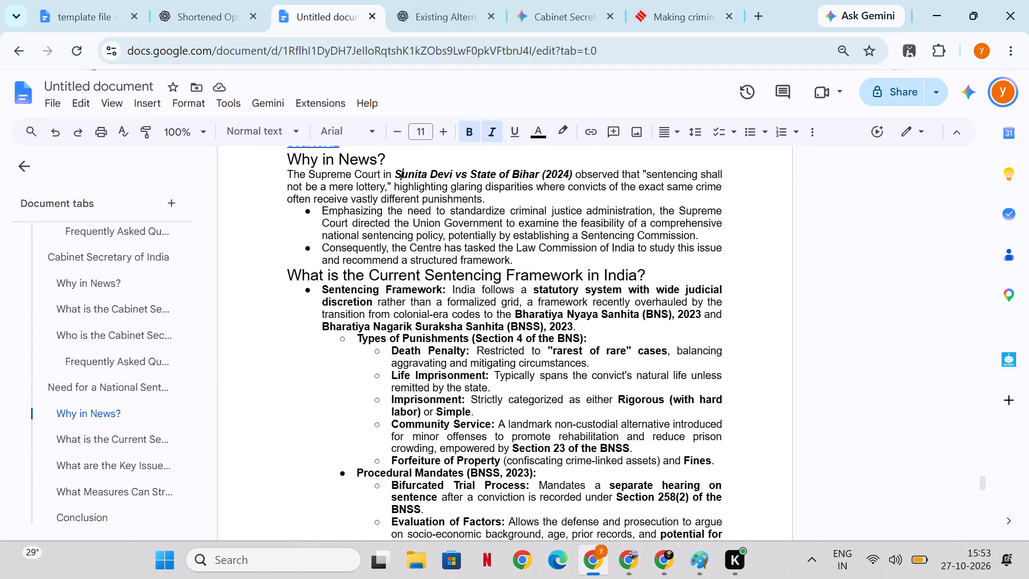
pyautogui.moveTo(645, 169); pyautogui.dragTo(687, 177)
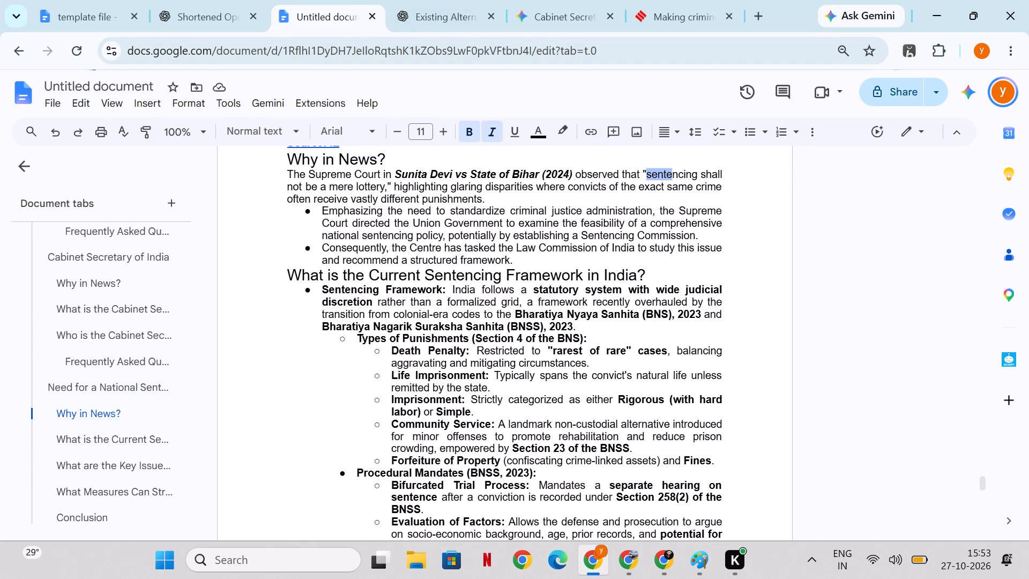
pyautogui.moveTo(687, 177); pyautogui.dragTo(697, 177)
pyautogui.hotkey('ctrl', 'c')
pyautogui.keyDown('ctrl'); pyautogui.click(751, 11); pyautogui.keyUp('ctrl')
pyautogui.hotkey('ctrl', 'v')
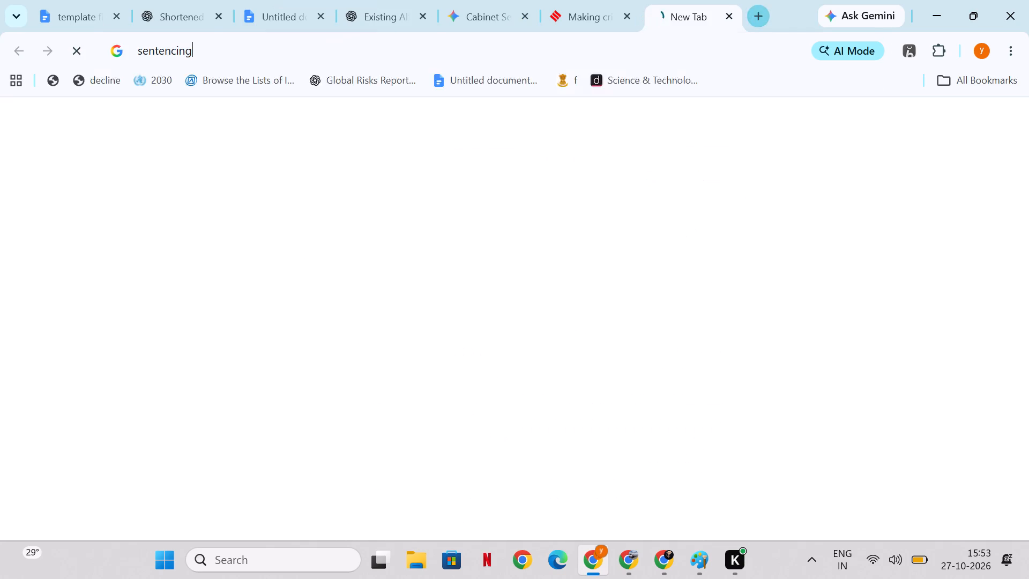
pyautogui.press('space')
pyautogui.write('DRIHSIT IAS')
pyautogui.press('Return')
pyautogui.press('Return')
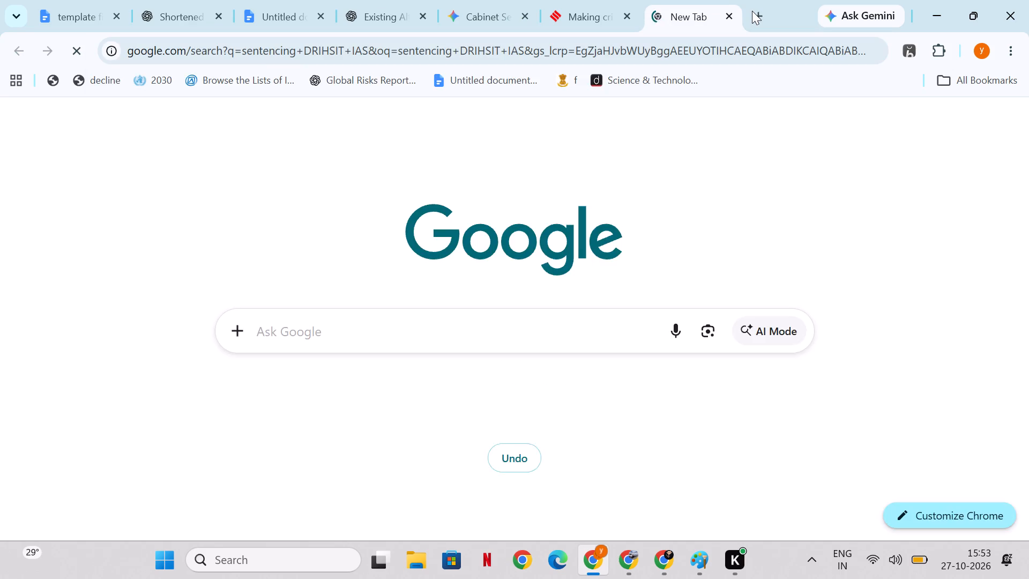
pyautogui.press('Return')
# Copy the link of the Drishti IAS result "Death Penalty in India" and hyperlink "sentencing" in the document's Why in News paragraph to it.
pyautogui.scroll(-1, 379, 269)
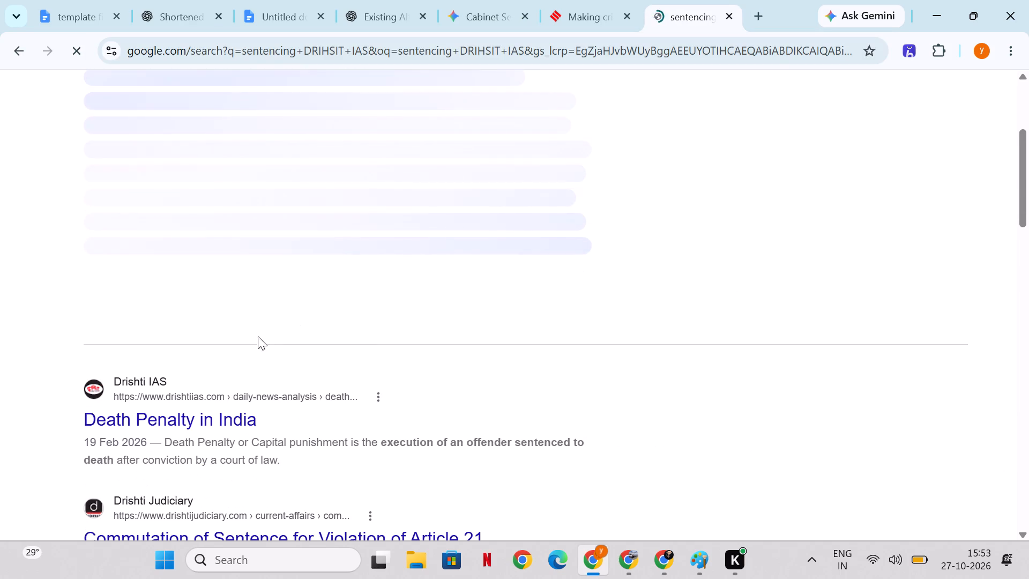
pyautogui.scroll(-1, 258, 336)
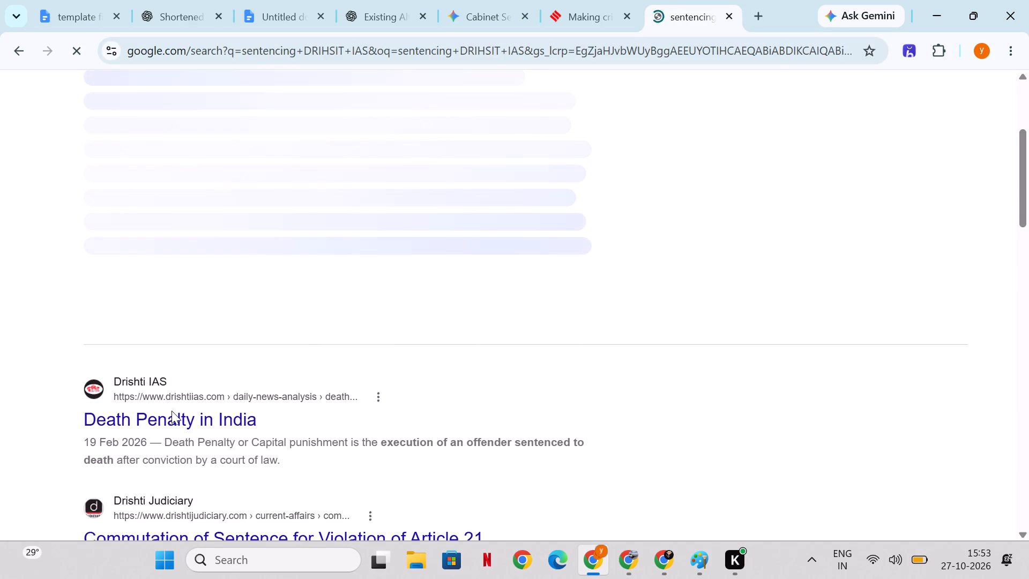
pyautogui.rightClick(167, 411)
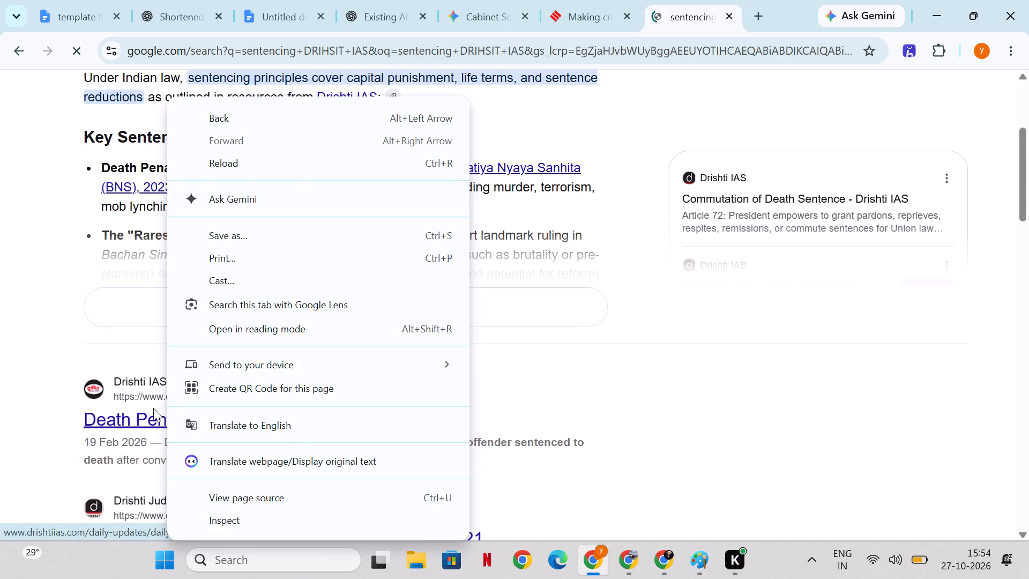
pyautogui.rightClick(148, 411)
pyautogui.click(191, 355)
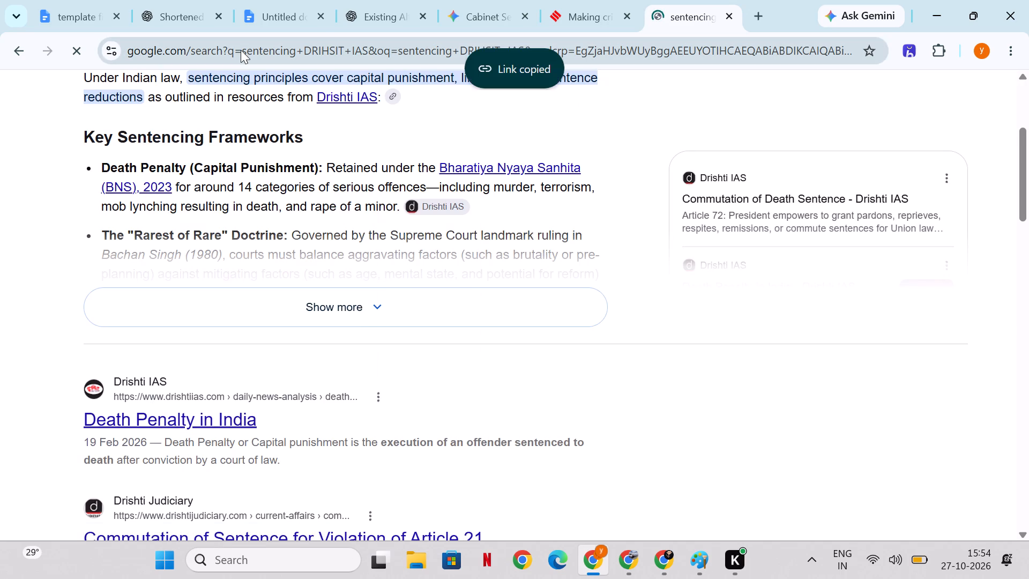
pyautogui.click(246, 29)
pyautogui.hotkey('ctrl', 'k')
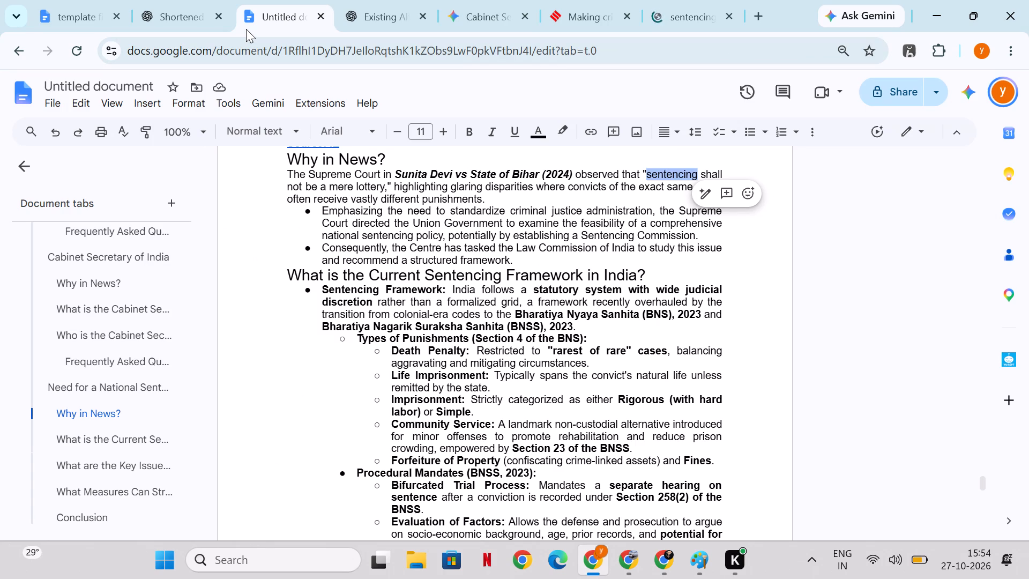
pyautogui.hotkey('ctrl', 'v')
pyautogui.press('Return')
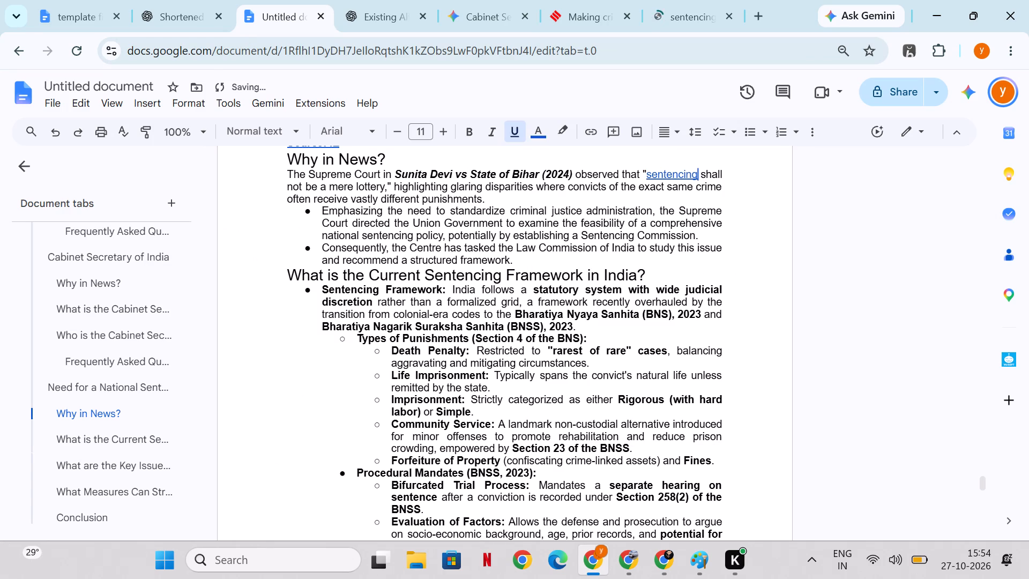
# Make "Law Commission of India" bold in the second bullet under Why in News.
pyautogui.click(411, 227)
pyautogui.click(415, 221)
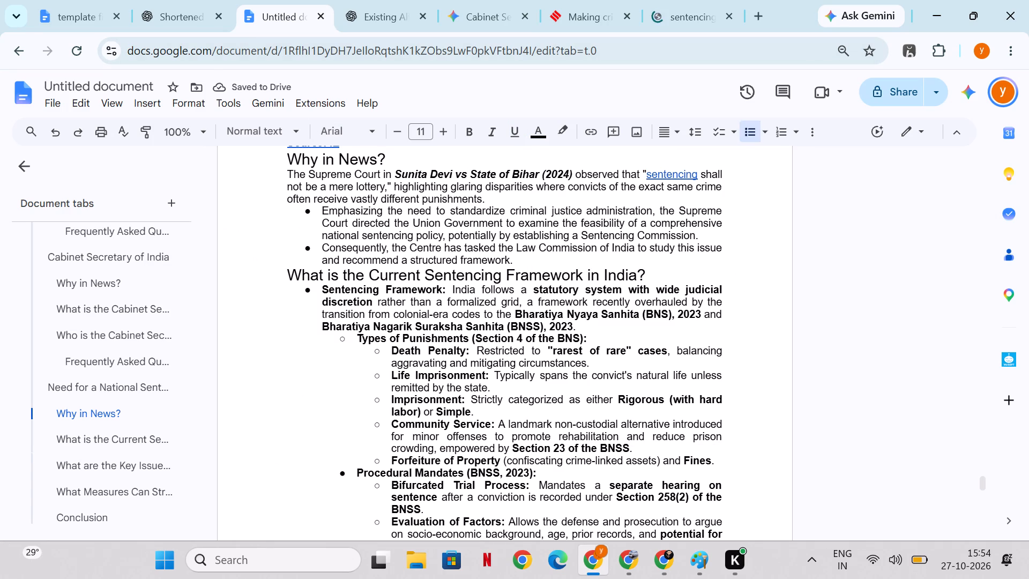
pyautogui.click(445, 246)
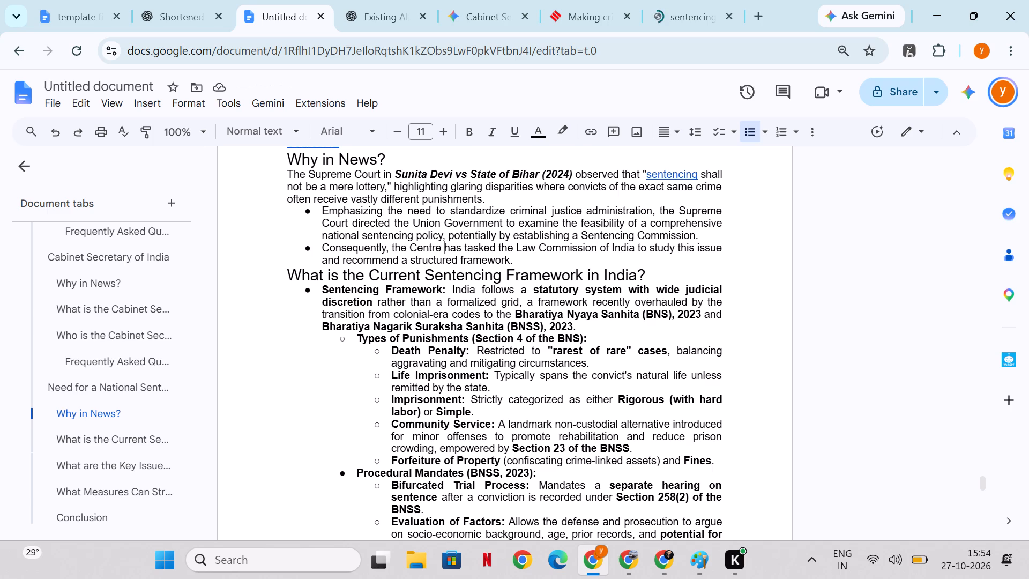
pyautogui.moveTo(517, 252); pyautogui.dragTo(634, 247)
pyautogui.hotkey('ctrl', 'b')
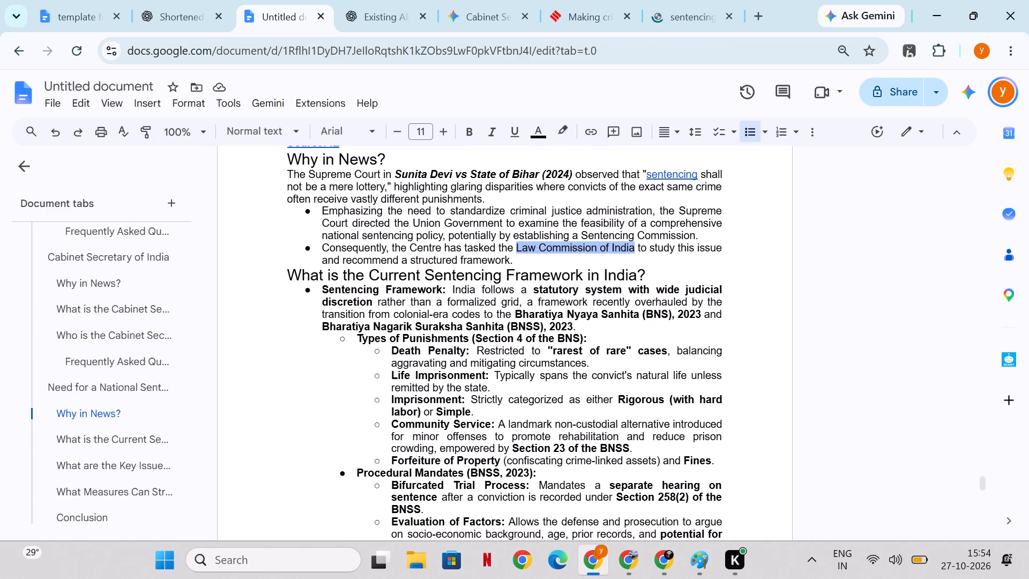
pyautogui.click(480, 283)
# Copy "Bharatiya Nyaya Sanhita (BNS), 2023 and Bharatiya Nagarik Suraksha Sanhita (BNSS), 2023." from the Sentencing Framework bullet and search Google for it with "DRSITH IAS" added.
pyautogui.moveTo(514, 316); pyautogui.dragTo(514, 315)
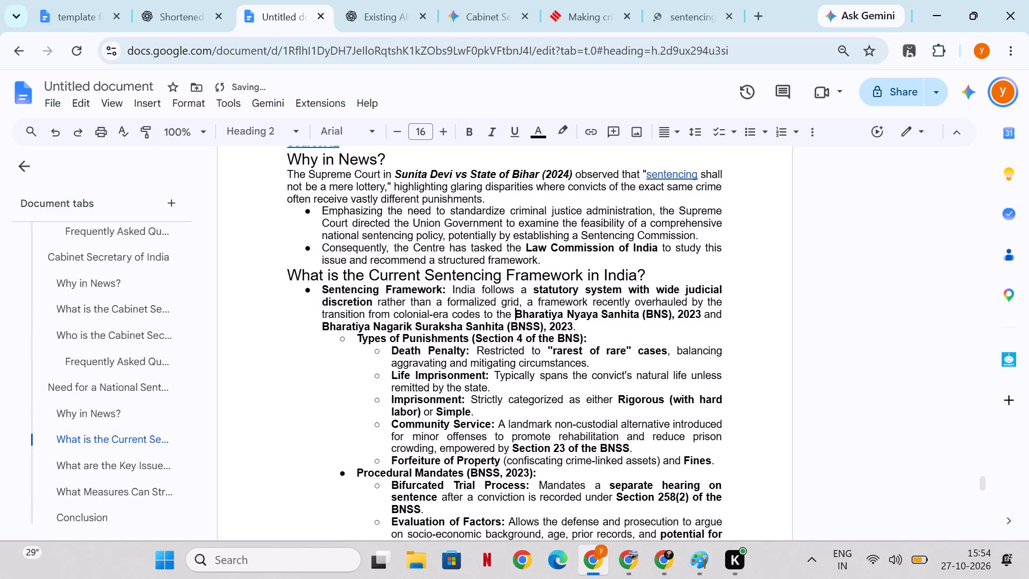
pyautogui.moveTo(514, 315); pyautogui.dragTo(627, 323)
pyautogui.hotkey('ctrl', 'c')
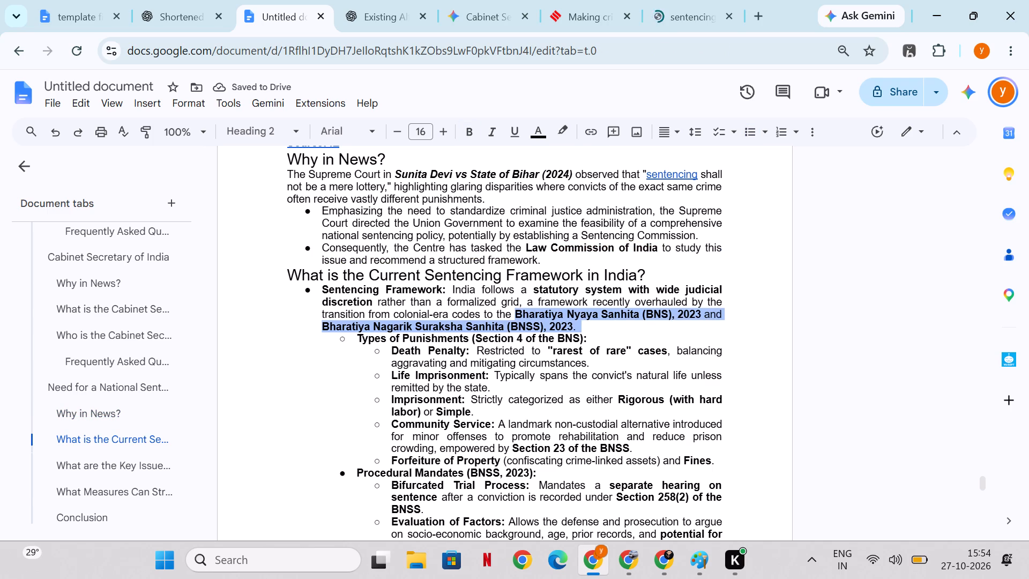
pyautogui.click(726, 0)
pyautogui.click(717, 43)
pyautogui.hotkey('ctrl', 'v')
pyautogui.press('space')
pyautogui.write('DRSITH IAS')
pyautogui.press('Return')
pyautogui.press('Return')
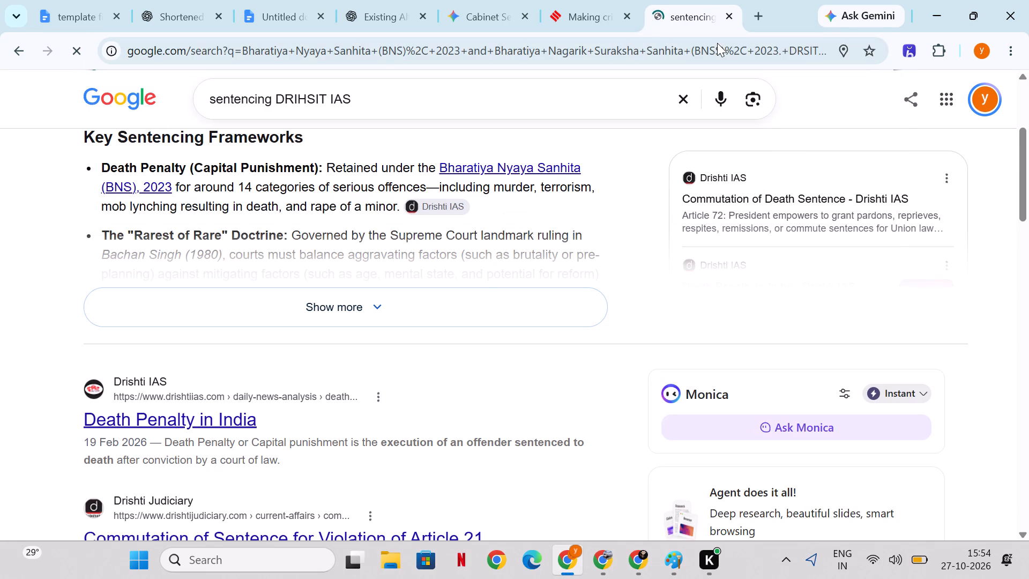
# Copy the link of the Drishti IAS result "New Criminal Laws Come into Force" and hyperlink the selected BNS and BNSS text to it.
pyautogui.scroll(-1, 315, 272)
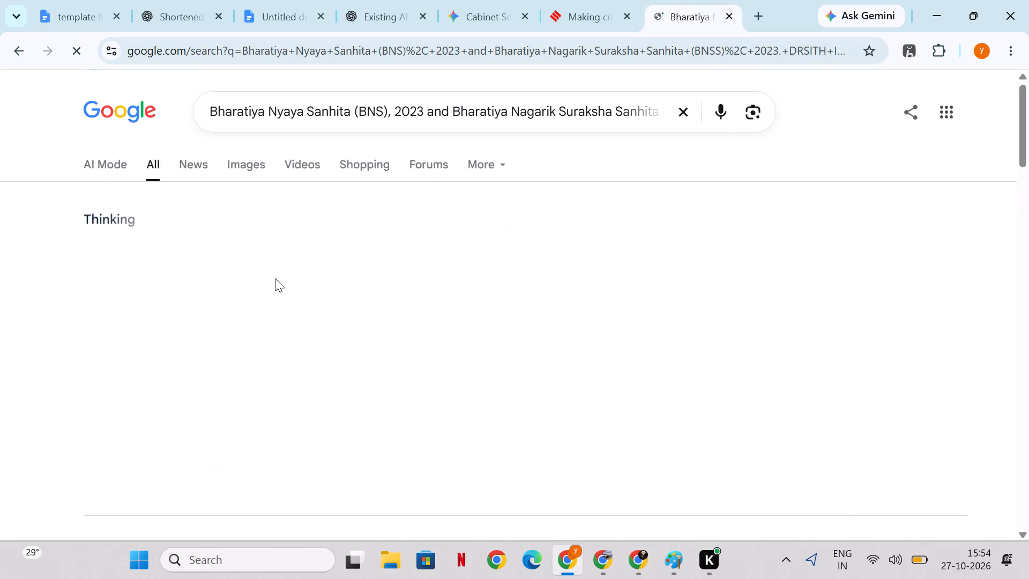
pyautogui.scroll(-1, 275, 278)
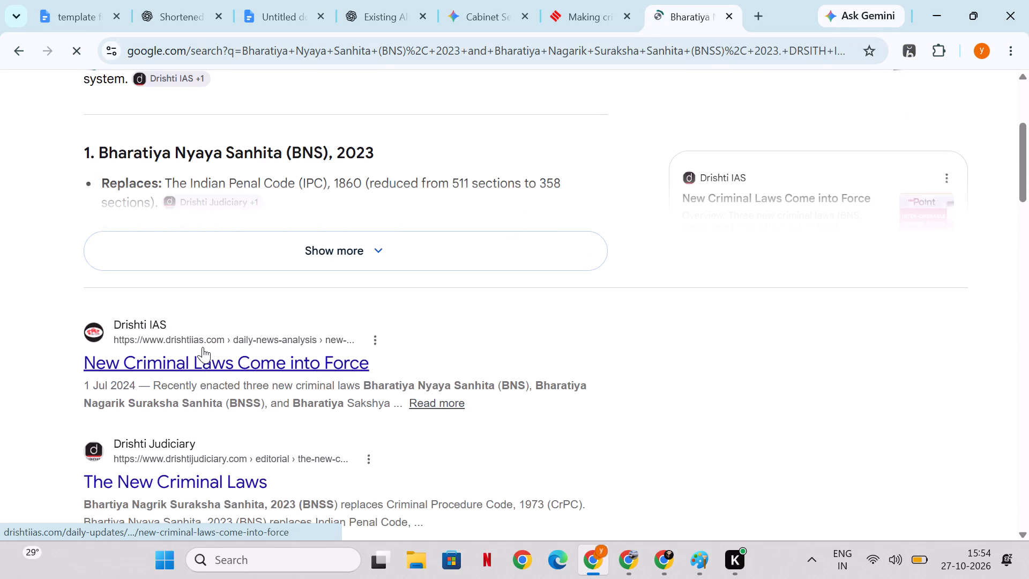
pyautogui.rightClick(203, 347)
pyautogui.click(250, 298)
pyautogui.click(307, 0)
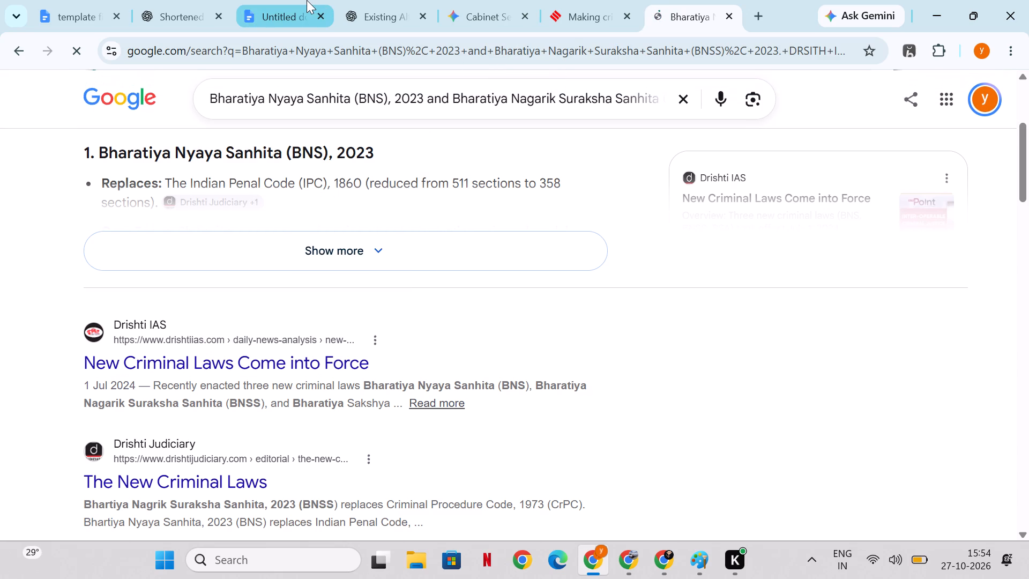
pyautogui.hotkey('ctrl', 'k')
pyautogui.hotkey('ctrl', 'v')
pyautogui.hotkey('ctrl', 'Return')
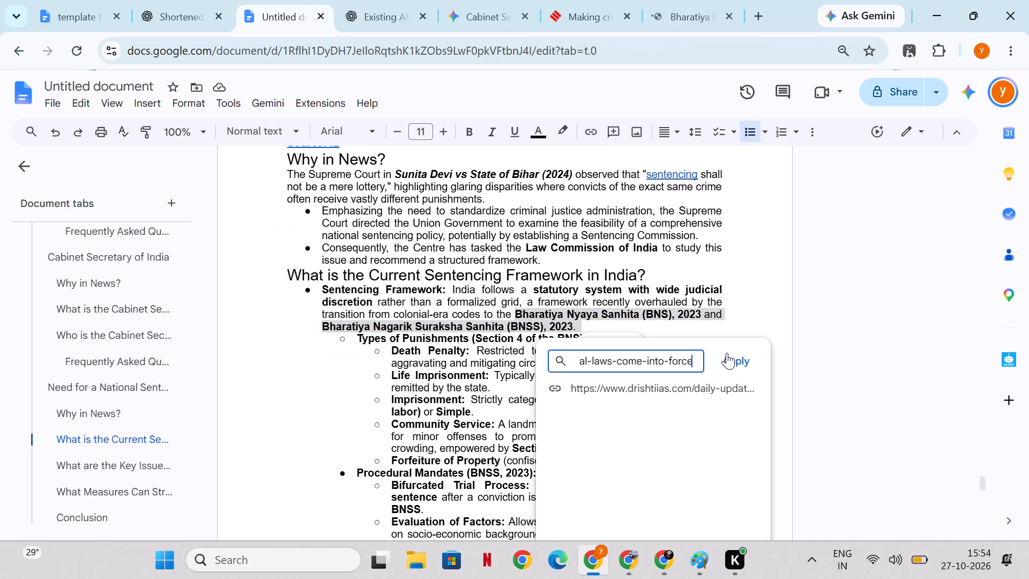
pyautogui.click(730, 365)
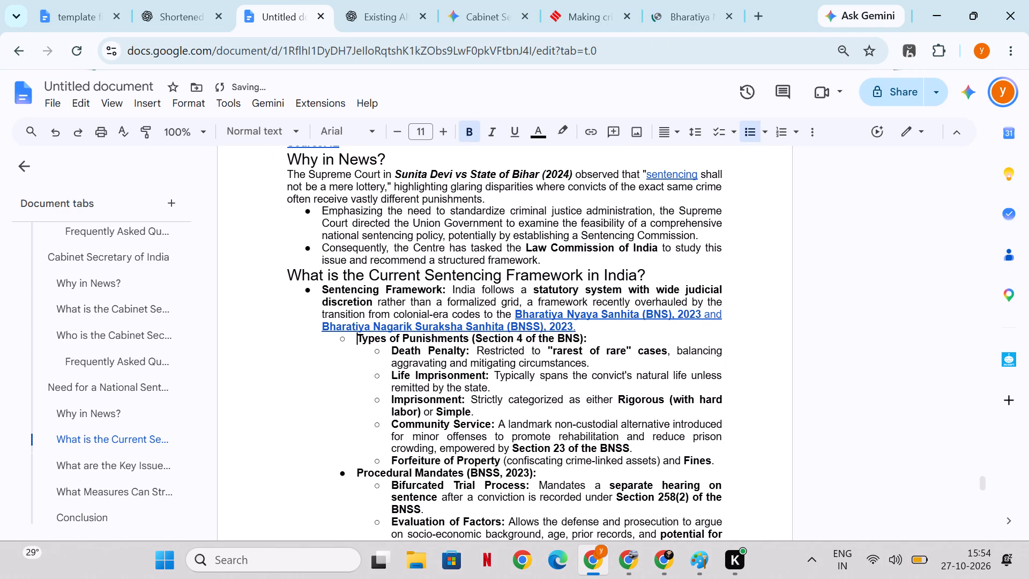
# Make "Articles 14 and 21 of the Indian Constitution" bold in the Constitutional Violations bullet.
pyautogui.scroll(-1, 475, 378)
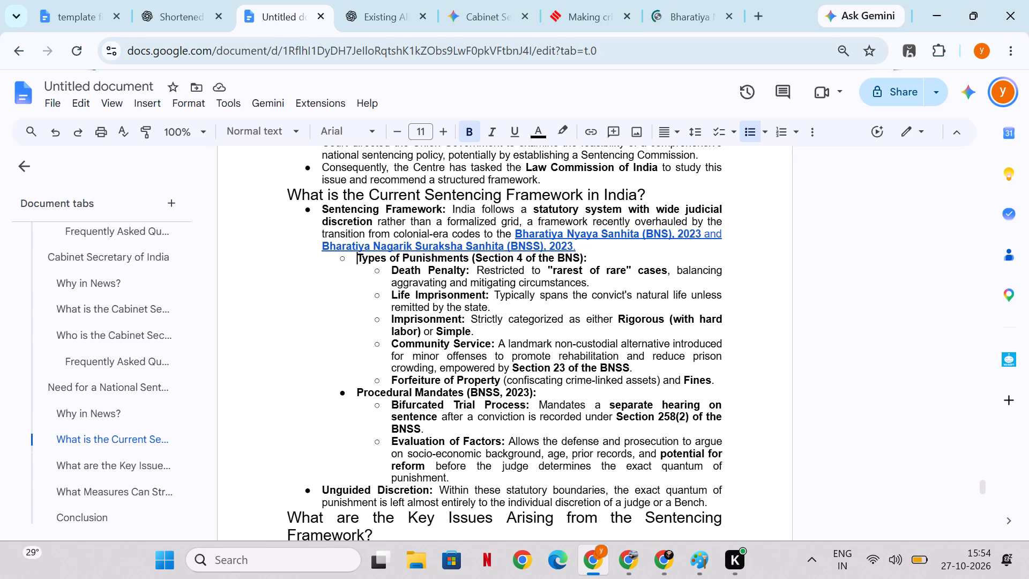
pyautogui.scroll(-2, 448, 412)
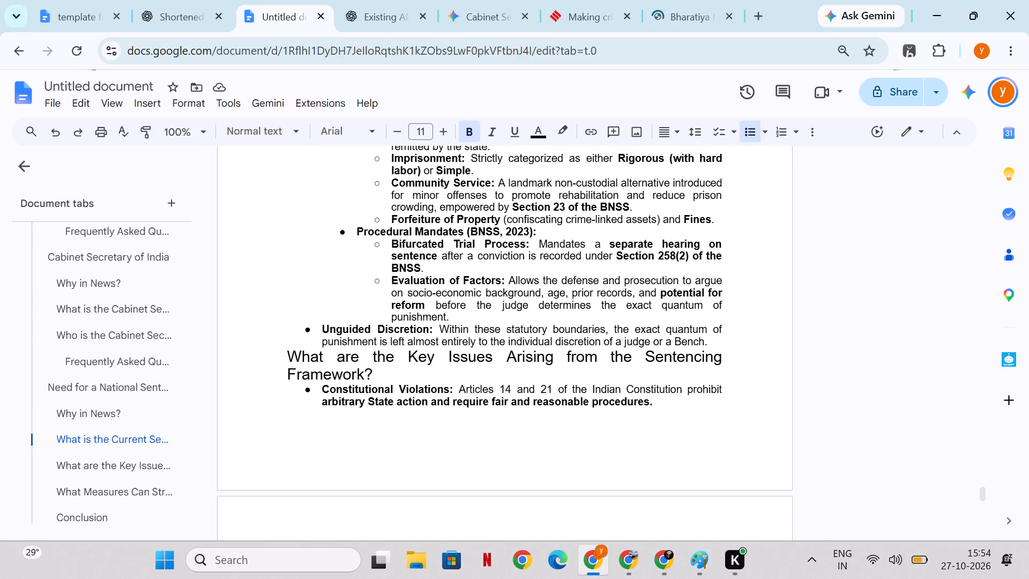
pyautogui.scroll(-1, 476, 368)
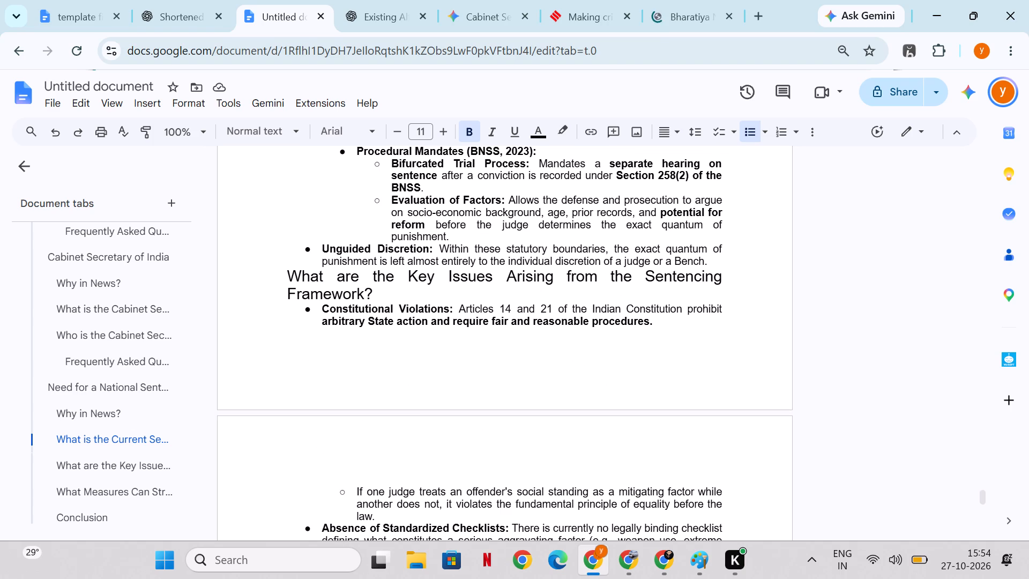
pyautogui.click(463, 303)
pyautogui.moveTo(463, 309); pyautogui.dragTo(652, 315)
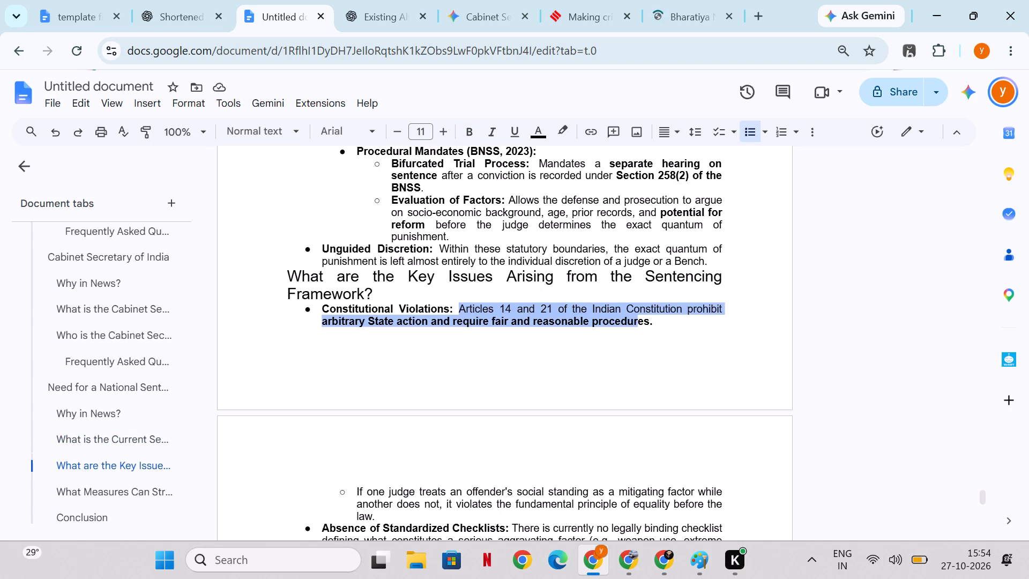
pyautogui.moveTo(652, 315); pyautogui.dragTo(681, 303)
pyautogui.hotkey('ctrl', 'b')
# Copy the selected "Articles 14 and 21 of the Indian Constitution" and search Google for it with "DIRSHIT IA" added.
pyautogui.hotkey('ctrl', 'c')
pyautogui.keyDown('ctrl'); pyautogui.click(721, 0); pyautogui.keyUp('ctrl')
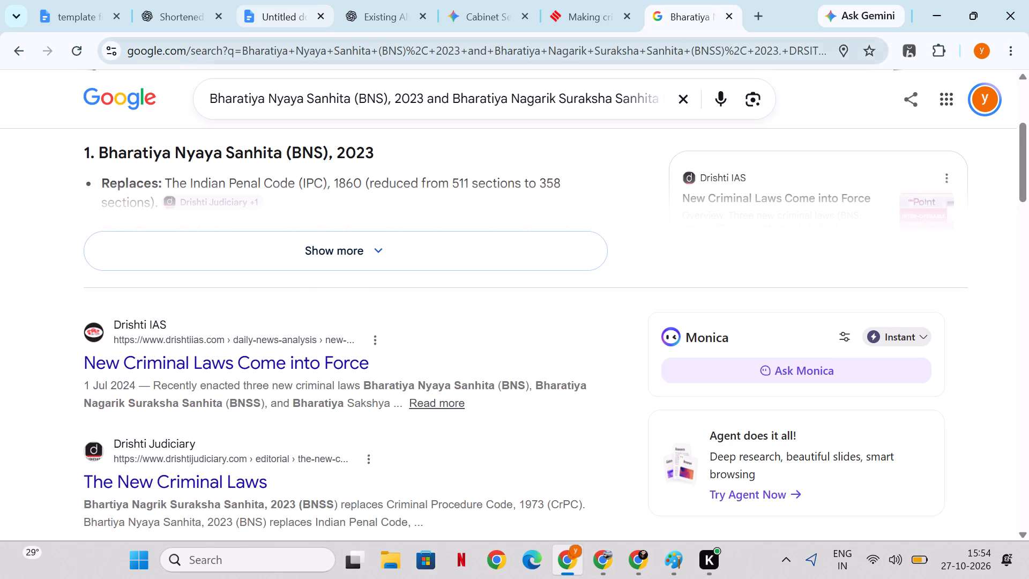
pyautogui.keyDown('ctrl'); pyautogui.click(710, 41); pyautogui.keyUp('ctrl')
pyautogui.hotkey('ctrl', 'v')
pyautogui.press('space')
pyautogui.write('DIRSHIT IA')
pyautogui.press('Return')
pyautogui.press('s')
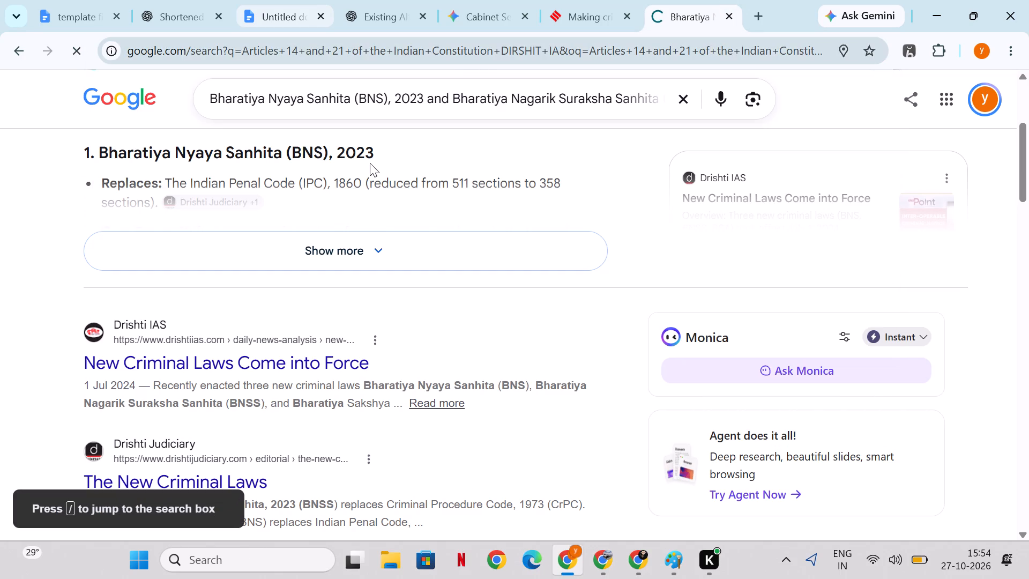
# Copy the link of the Drishti IAS result "Fundamental Rights (Part-1)" and hyperlink "Articles 14 and 21 of the Indian Constitution" to it.
pyautogui.scroll(-2, 222, 245)
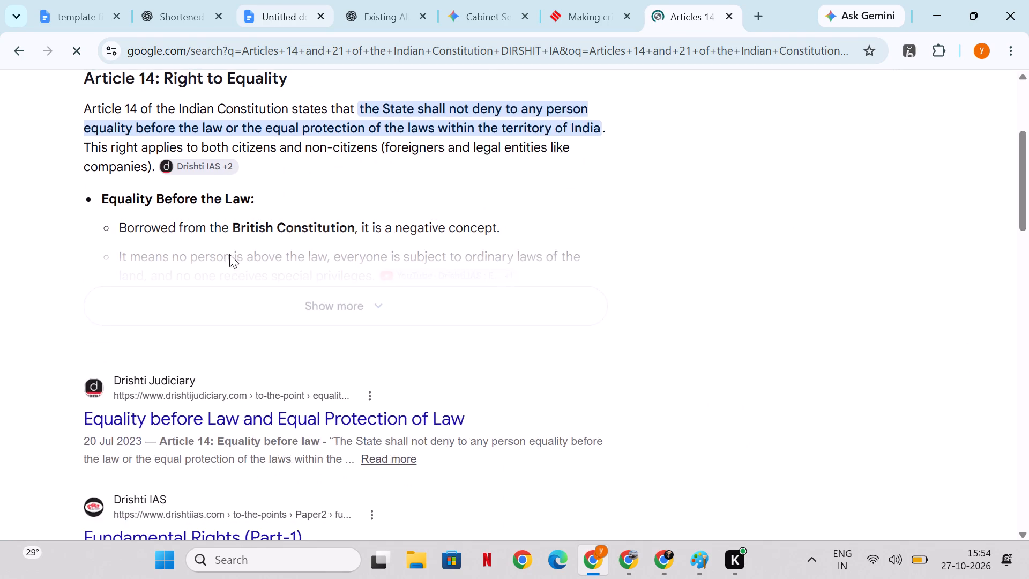
pyautogui.scroll(-2, 229, 254)
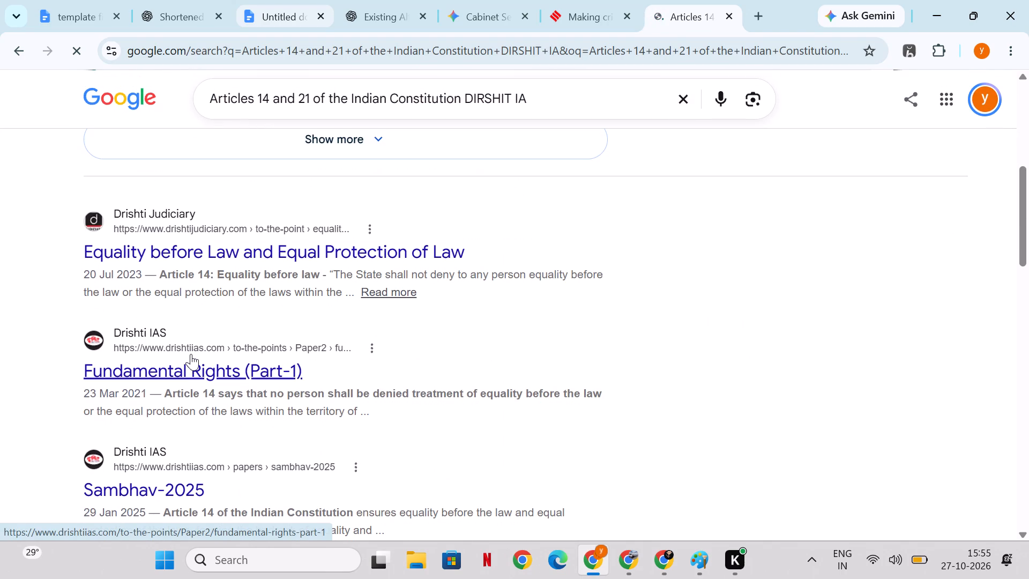
pyautogui.rightClick(191, 353)
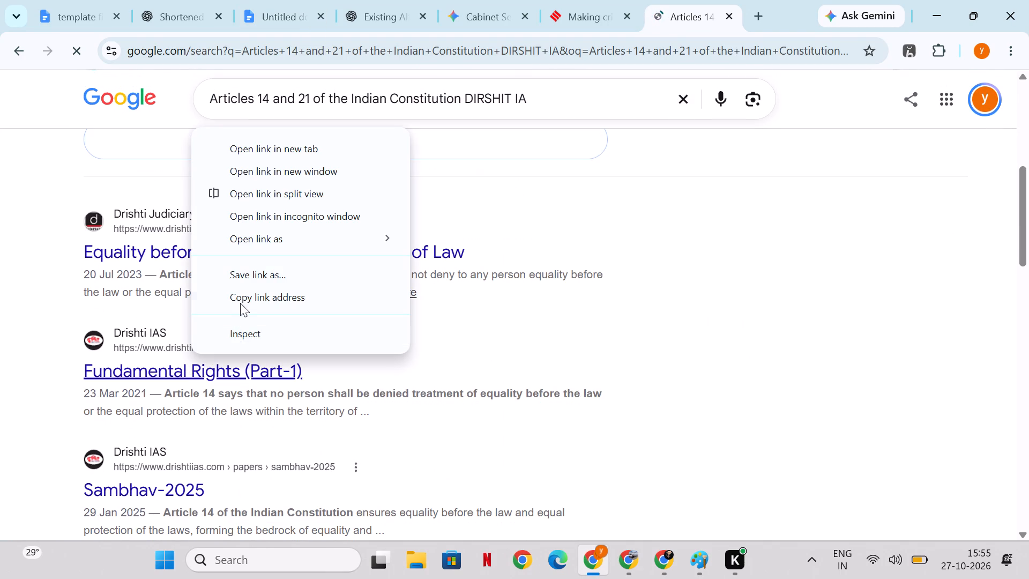
pyautogui.click(240, 303)
pyautogui.click(297, 0)
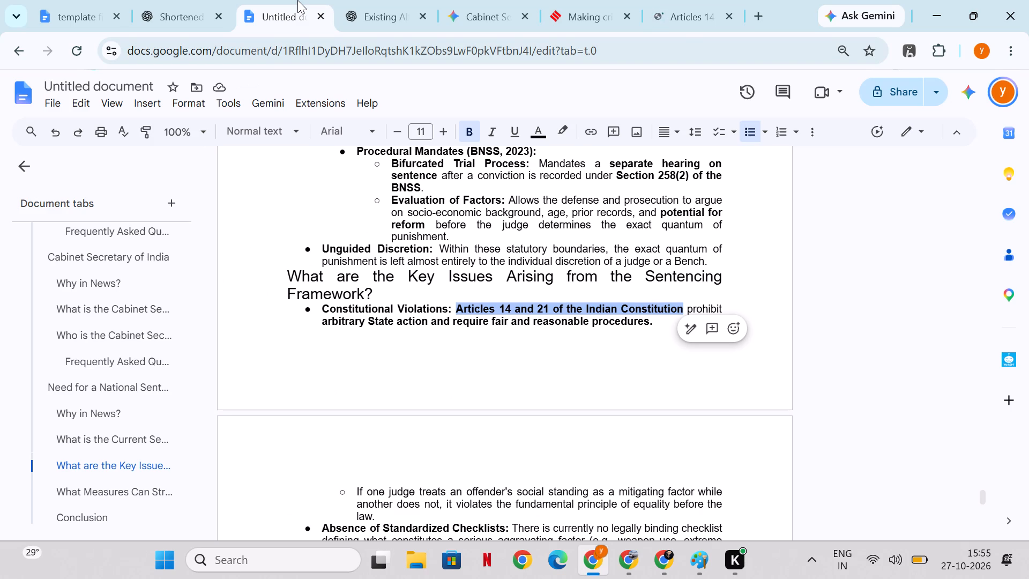
pyautogui.hotkey('ctrl', 'k')
pyautogui.hotkey('ctrl', 'v')
pyautogui.hotkey('ctrl', 'Return')
# Make "Probation of Offenders Act, 1958" bold in the Underutilization of Alternatives bullet.
pyautogui.scroll(-1, 443, 308)
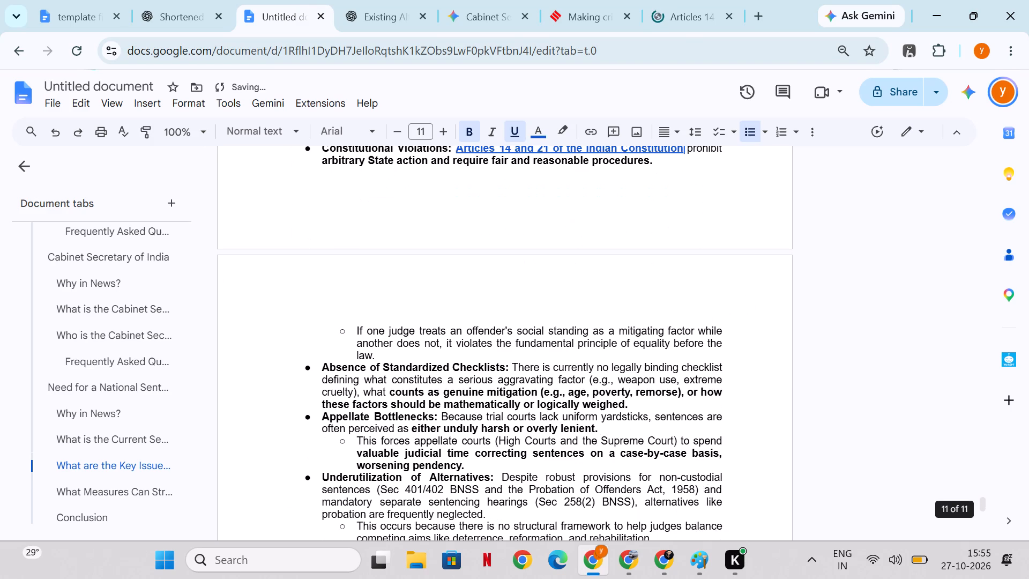
pyautogui.scroll(-2, 446, 313)
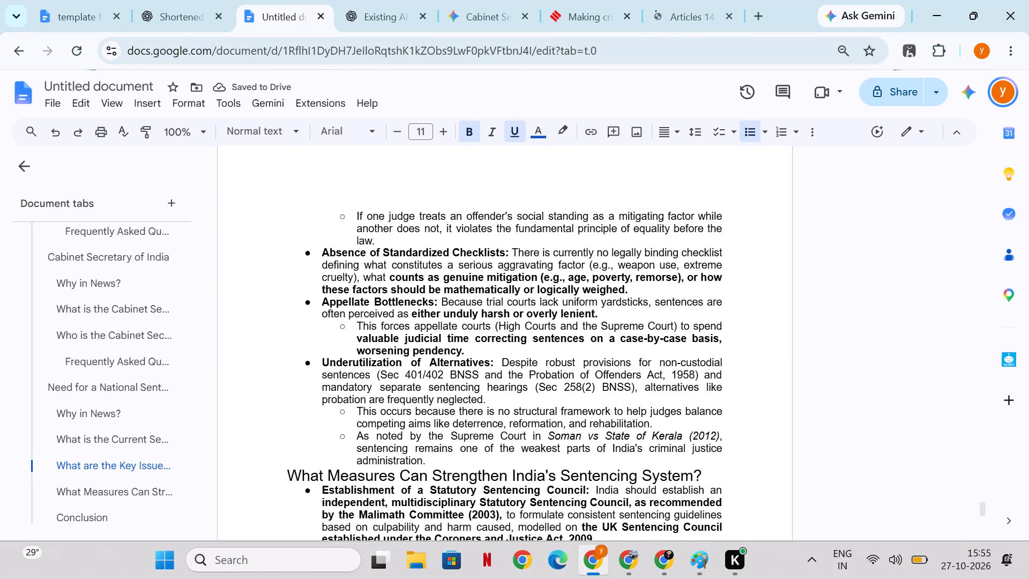
pyautogui.scroll(-1, 460, 318)
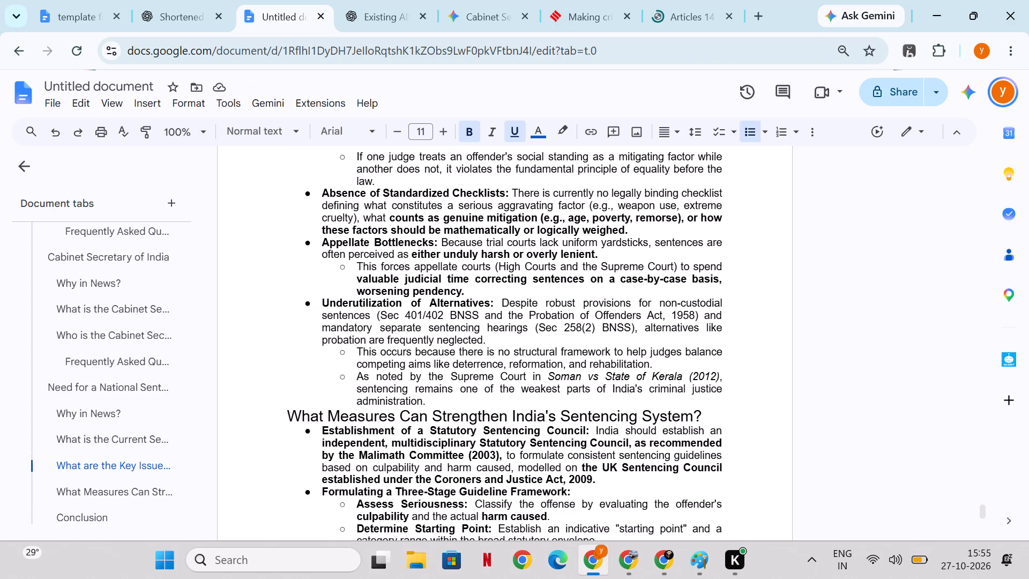
pyautogui.moveTo(530, 311); pyautogui.dragTo(686, 312)
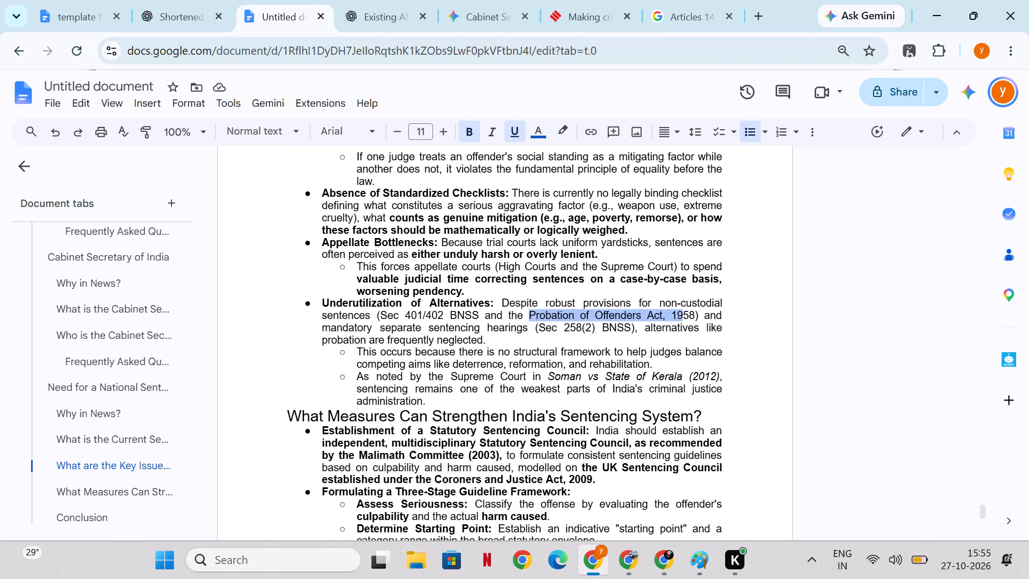
pyautogui.moveTo(686, 312); pyautogui.dragTo(697, 312)
pyautogui.hotkey('ctrl', 'b')
pyautogui.click(519, 331)
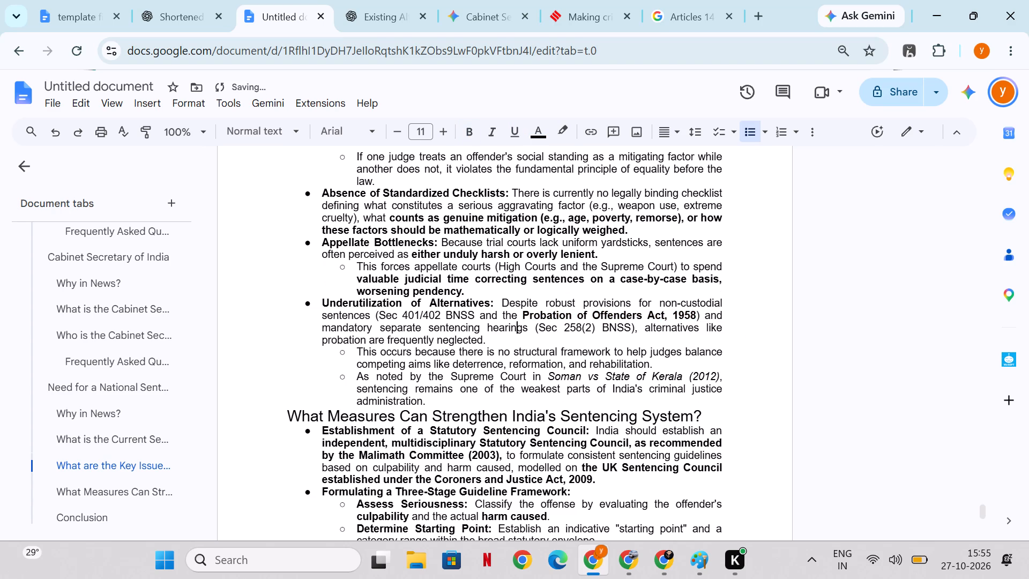
# Make the case name "Soman vs State of Kerala (2012)," bold in the sub-bullet under Underutilization of Alternatives.
pyautogui.scroll(-2, 518, 332)
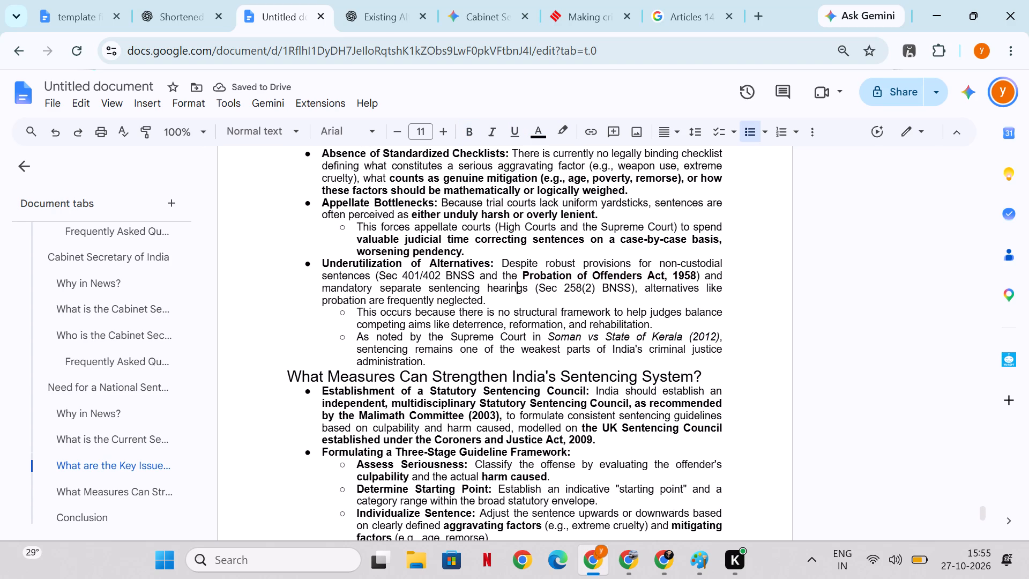
pyautogui.moveTo(540, 331); pyautogui.dragTo(725, 343)
pyautogui.hotkey('ctrl', 'b')
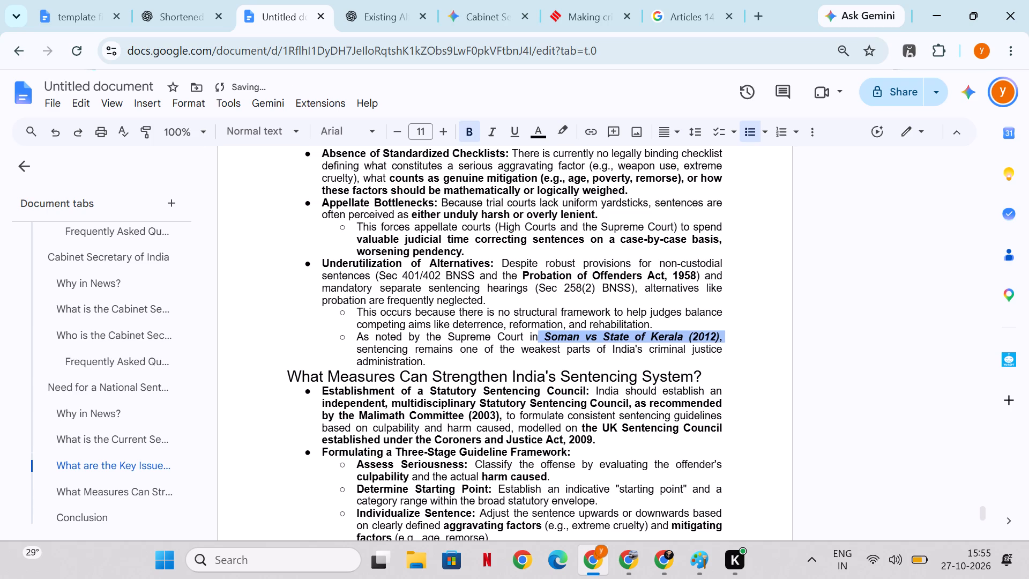
pyautogui.click(539, 347)
pyautogui.scroll(-1, 539, 348)
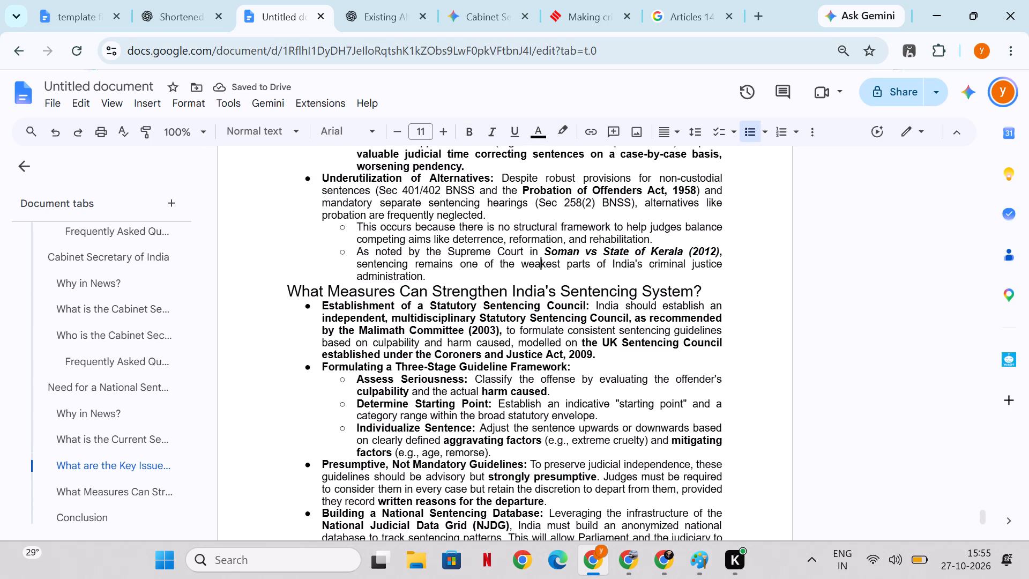
# Copy "National Judicial Data Grid (NJDG)," from the Building a National Sentencing Database bullet and search Google for it with "DIRHSIT IAS" added.
pyautogui.scroll(-1, 424, 389)
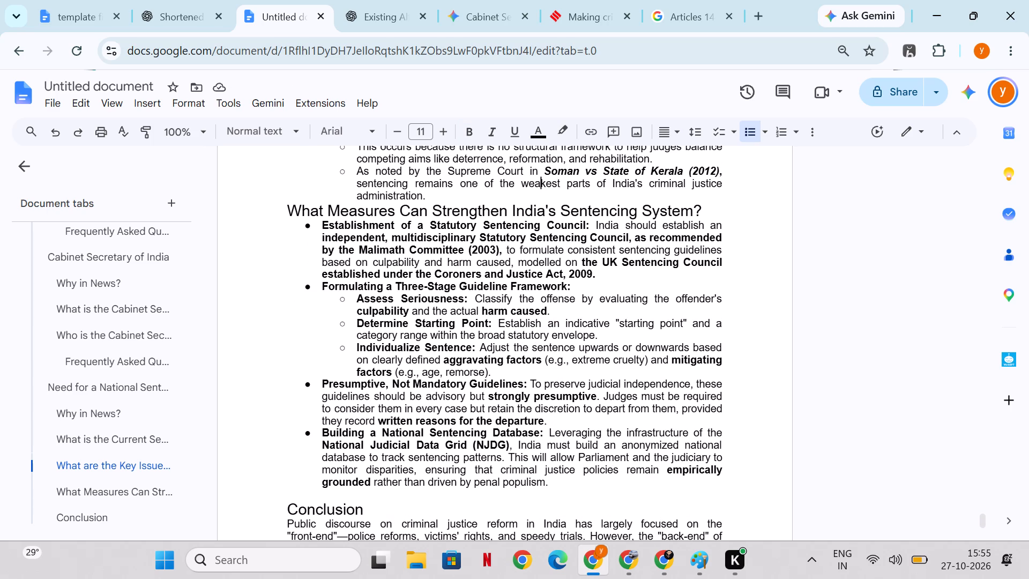
pyautogui.moveTo(317, 446); pyautogui.dragTo(514, 437)
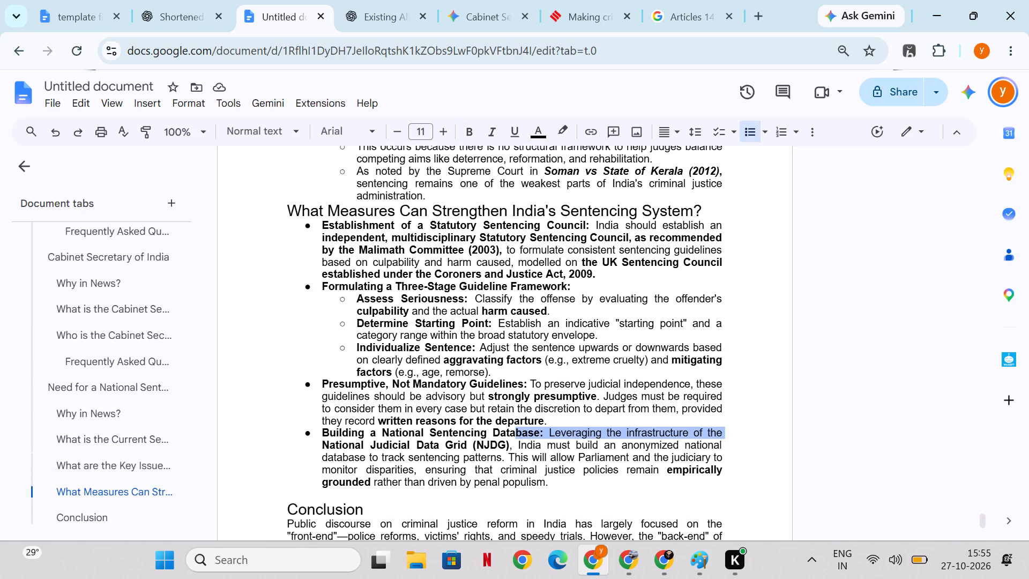
pyautogui.moveTo(514, 437); pyautogui.dragTo(514, 445)
pyautogui.hotkey('ctrl', 'c')
pyautogui.keyDown('ctrl'); pyautogui.click(652, 0); pyautogui.keyUp('ctrl')
pyautogui.keyDown('ctrl'); pyautogui.click(661, 33); pyautogui.keyUp('ctrl')
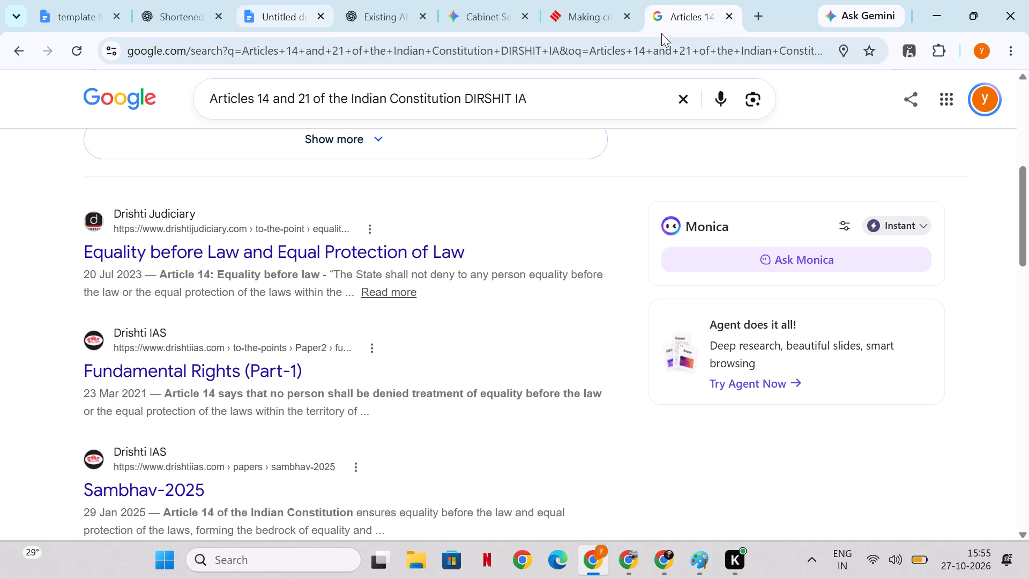
pyautogui.keyDown('ctrl'); pyautogui.click(661, 42); pyautogui.keyUp('ctrl')
pyautogui.hotkey('ctrl', 'v')
pyautogui.press('space')
pyautogui.write('DIR')
pyautogui.write('HSIT IAS')
pyautogui.press('Return')
# Copy the link of the Drishti IAS result "National Judicial Data Grid" and hyperlink "National Judicial Data Grid (NJDG)," to it.
pyautogui.scroll(-1, 280, 188)
pyautogui.rightClick(207, 253)
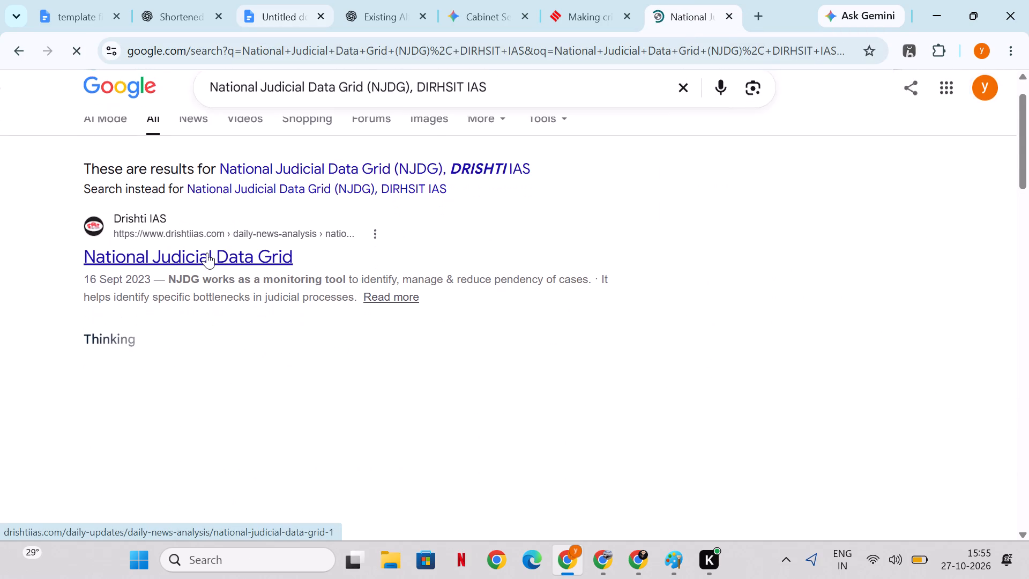
pyautogui.click(281, 427)
pyautogui.click(294, 0)
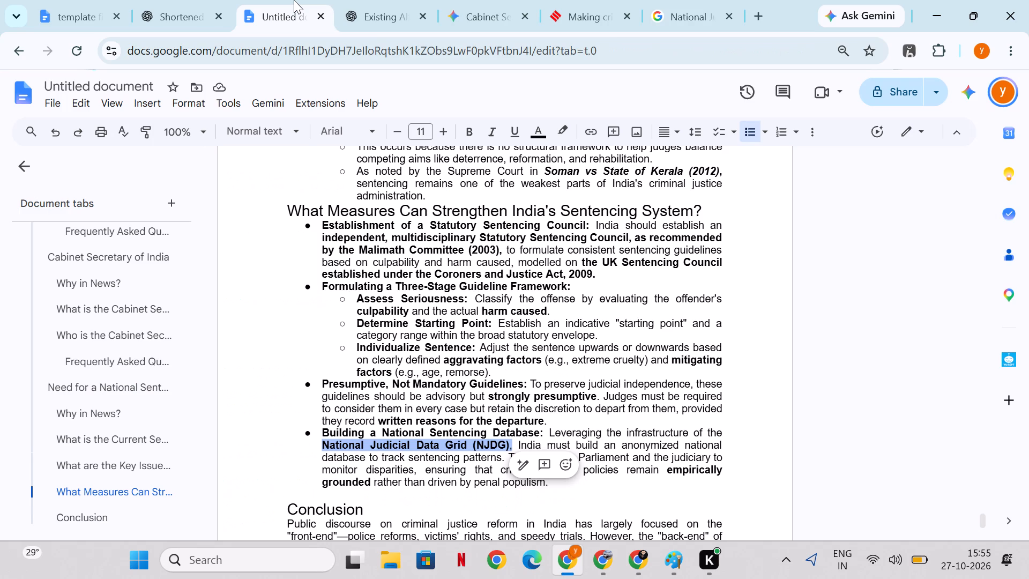
pyautogui.hotkey('ctrl', 'k')
pyautogui.hotkey('ctrl', 'v')
pyautogui.hotkey('ctrl', 'Return')
# Split the sentence beginning "This will allow Parliament" into its own sub-bullet under Building a National Sentencing Database.
pyautogui.scroll(-1, 419, 136)
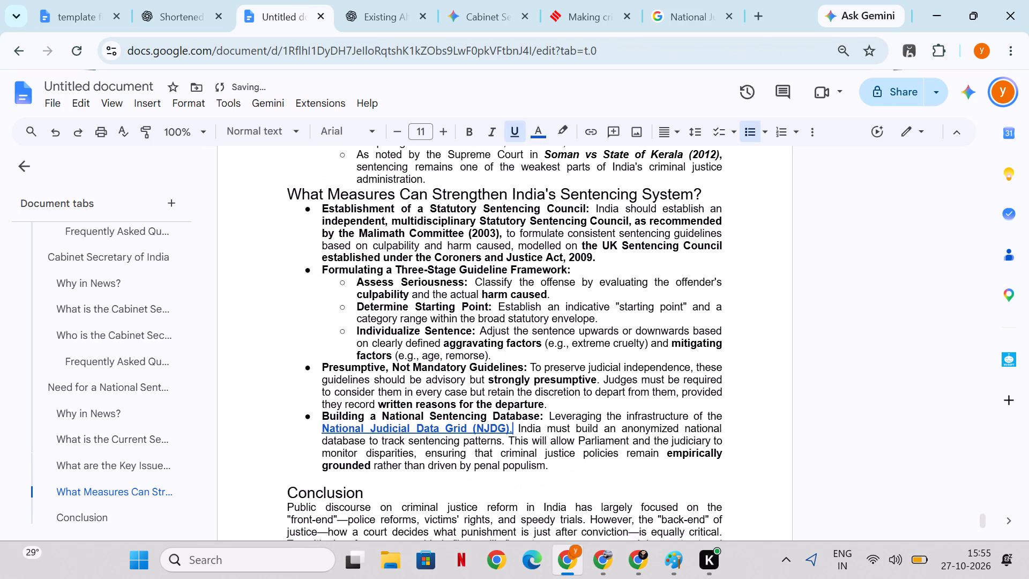
pyautogui.scroll(-1, 461, 181)
pyautogui.doubleClick(506, 398)
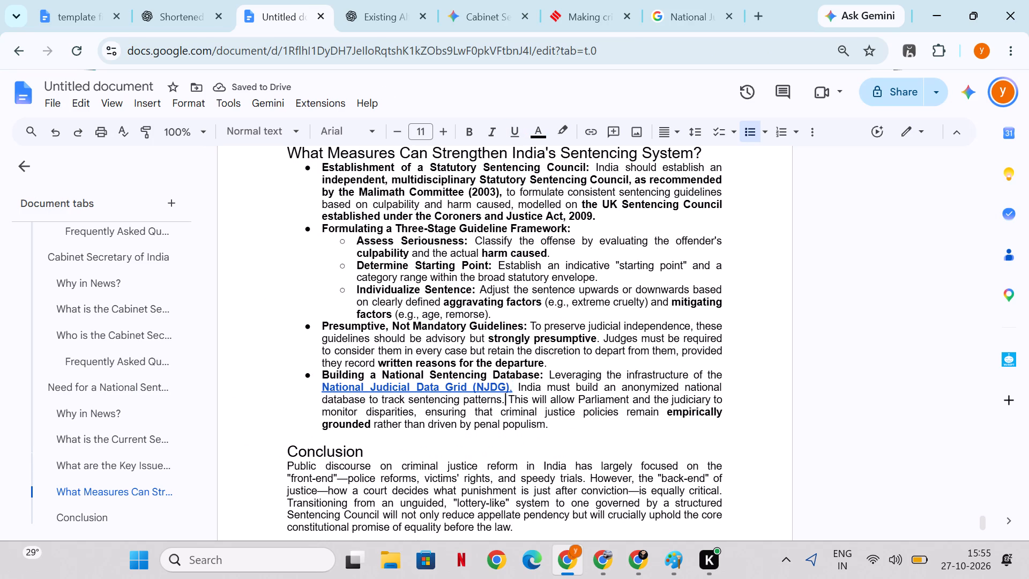
pyautogui.press('Right')
pyautogui.press('Return')
pyautogui.press('Tab')
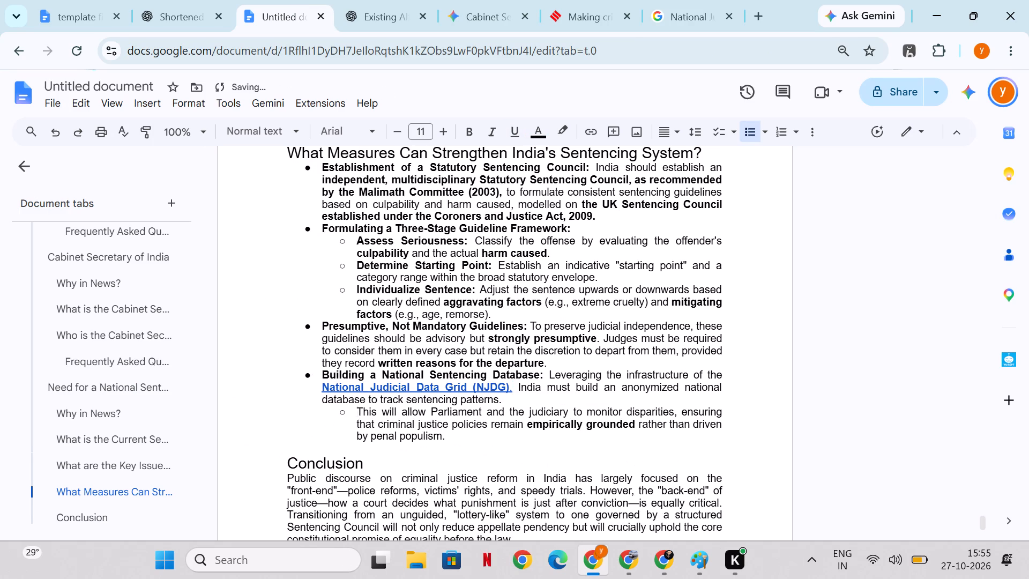
# Search Google for "prison reforms upsc DIRHSIT IAS".
pyautogui.scroll(-2, 511, 397)
pyautogui.click(663, 0)
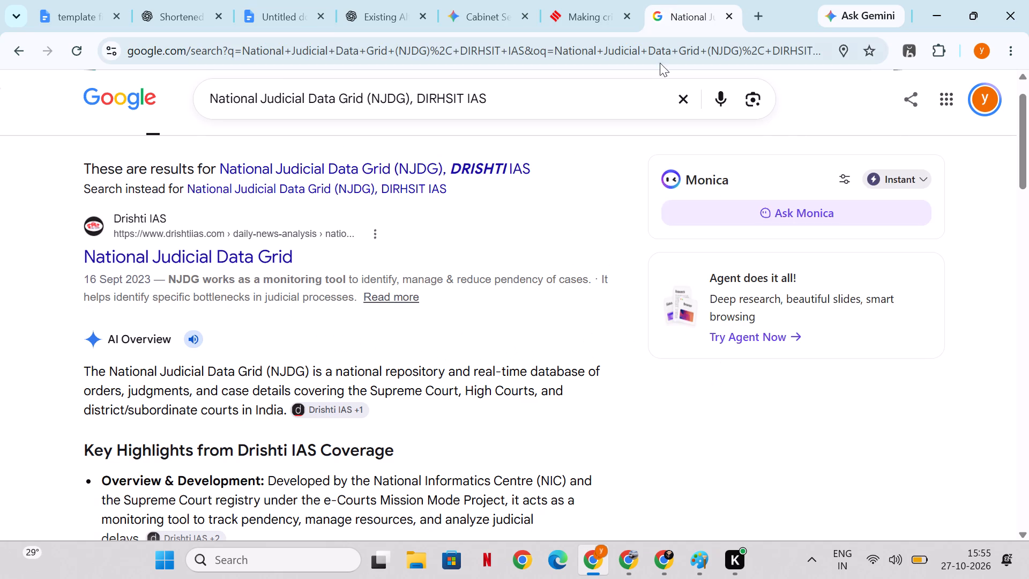
pyautogui.click(654, 53)
pyautogui.write('PRISN')
pyautogui.press('BackSpace')
pyautogui.write('ON')
pyautogui.press('space')
pyautogui.press('Right')
pyautogui.press('space')
pyautogui.press('Down')
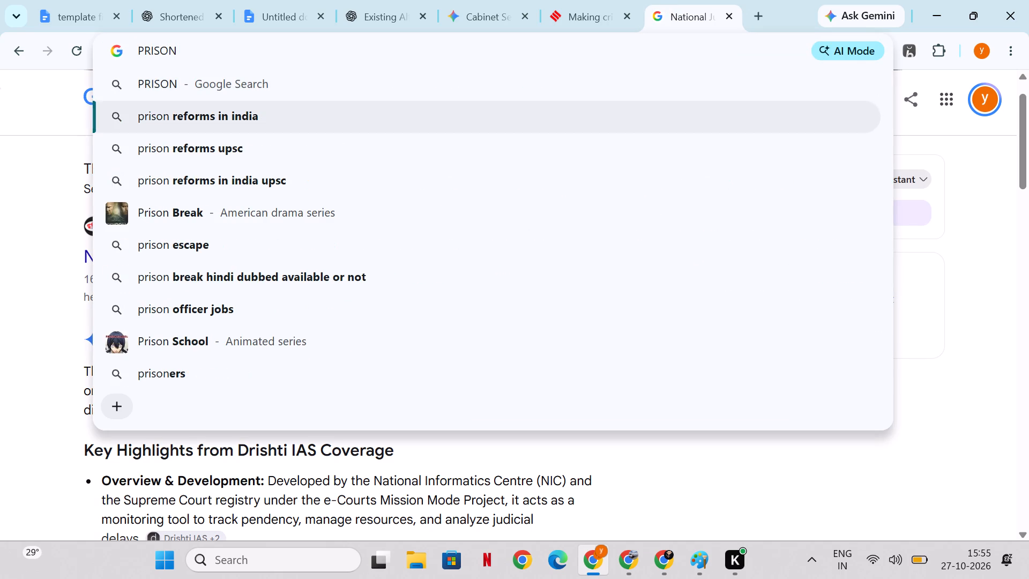
pyautogui.press('Down')
pyautogui.press('space')
pyautogui.write('DIRHSIT IAS')
pyautogui.press('Return')
pyautogui.press('s')
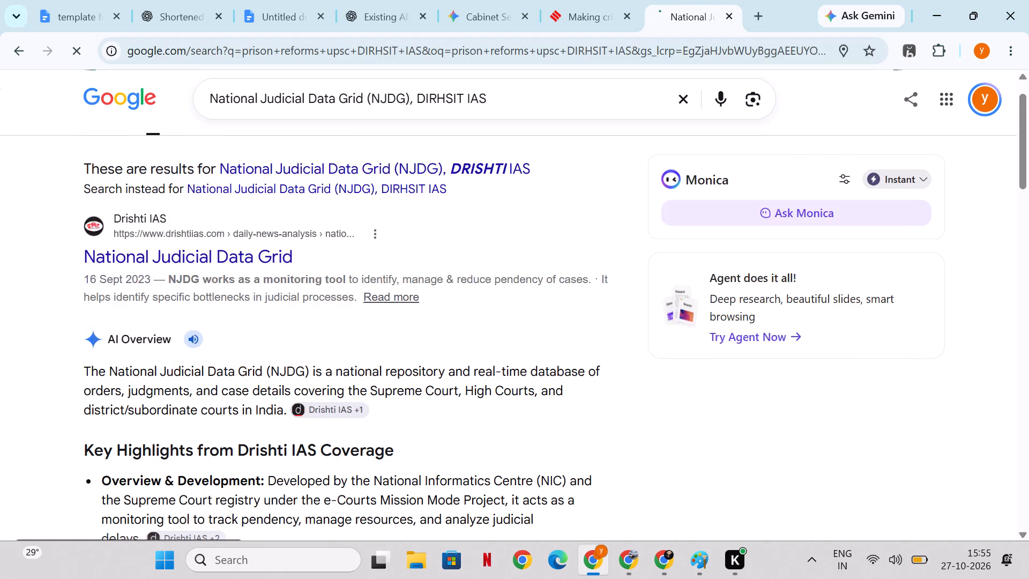
# Examine the prison reform results and the Drishti IAS page "SC Forms Panel for Disabled-Friendly Prison Reforms", and return to the results.
pyautogui.scroll(-4, 294, 183)
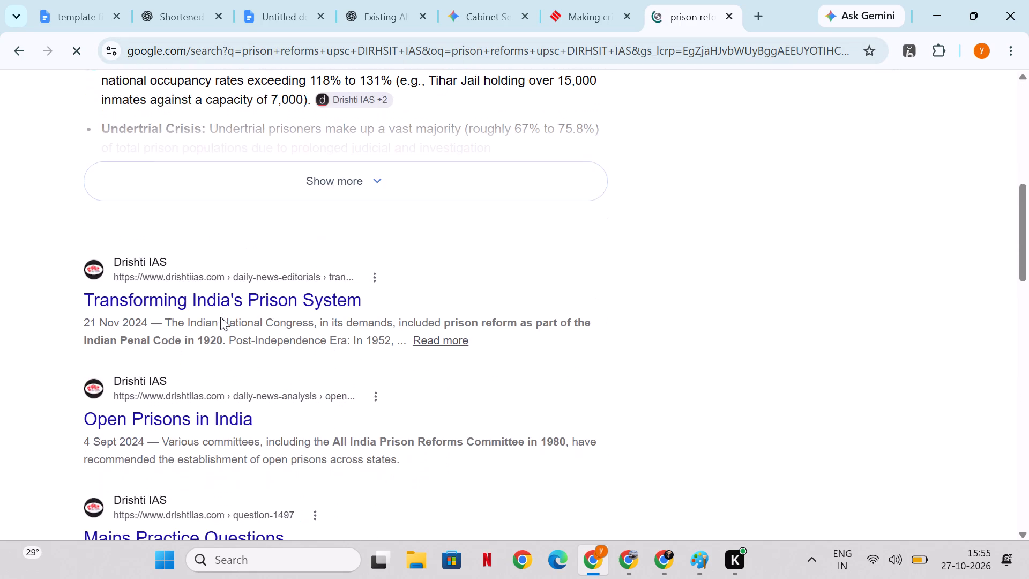
pyautogui.scroll(-5, 220, 317)
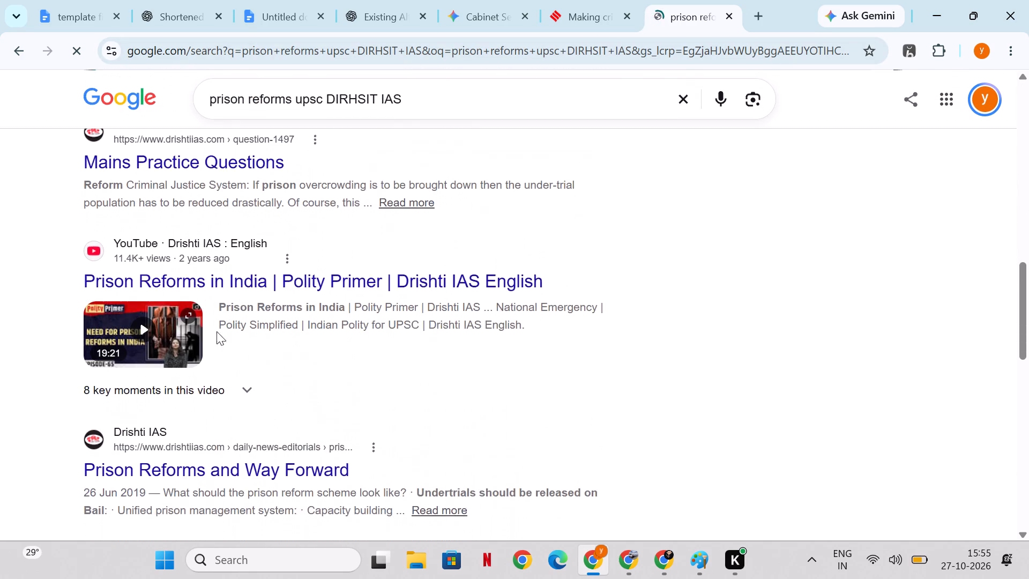
pyautogui.scroll(-3, 217, 331)
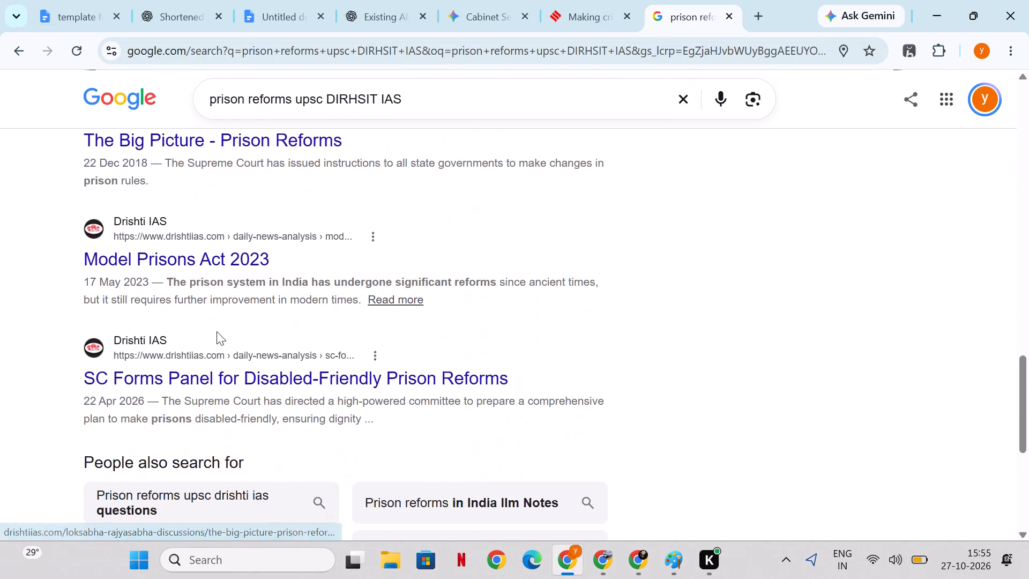
pyautogui.scroll(-2, 217, 331)
pyautogui.click(211, 323)
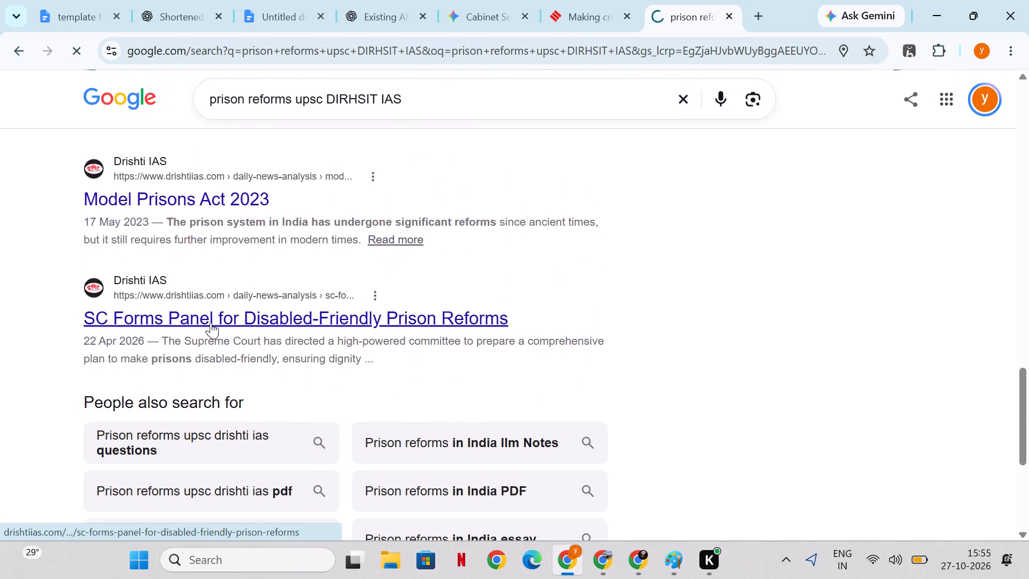
pyautogui.scroll(-1, 211, 322)
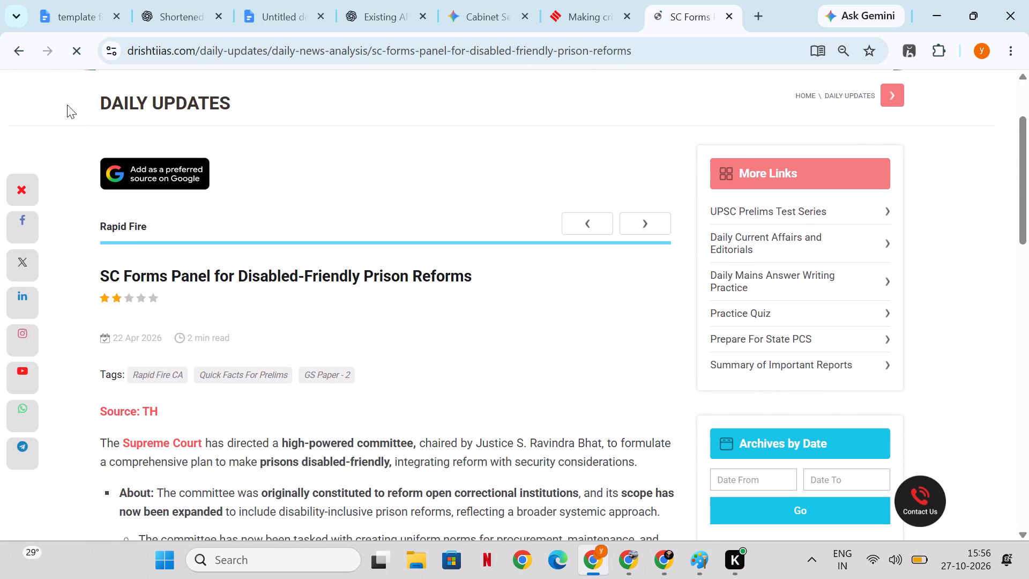
pyautogui.click(26, 60)
pyautogui.scroll(1, 155, 191)
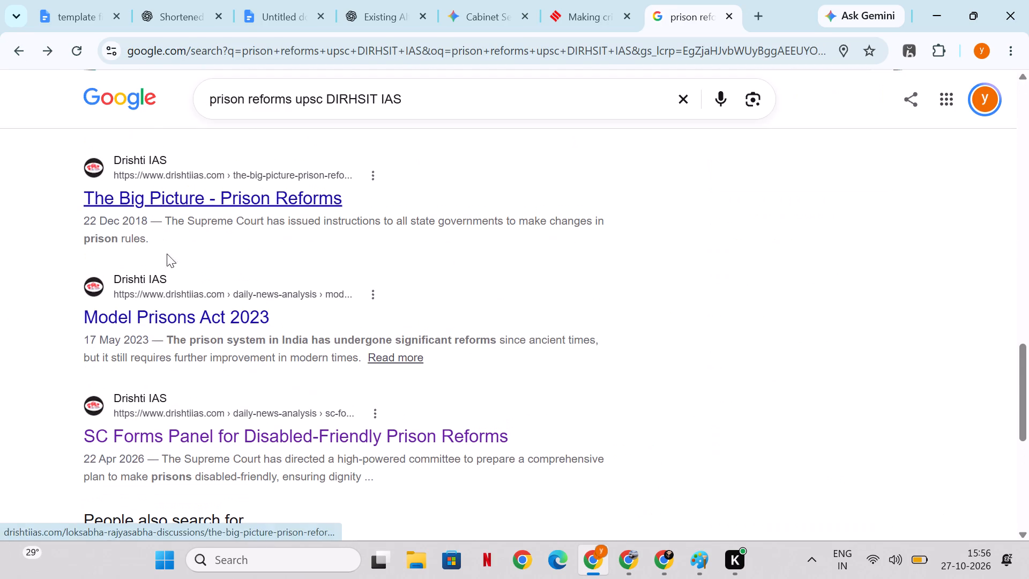
# Open the Drishti IAS result "Model Prisons Act 2023" and copy its full row of tags.
pyautogui.click(183, 315)
pyautogui.scroll(-1, 183, 315)
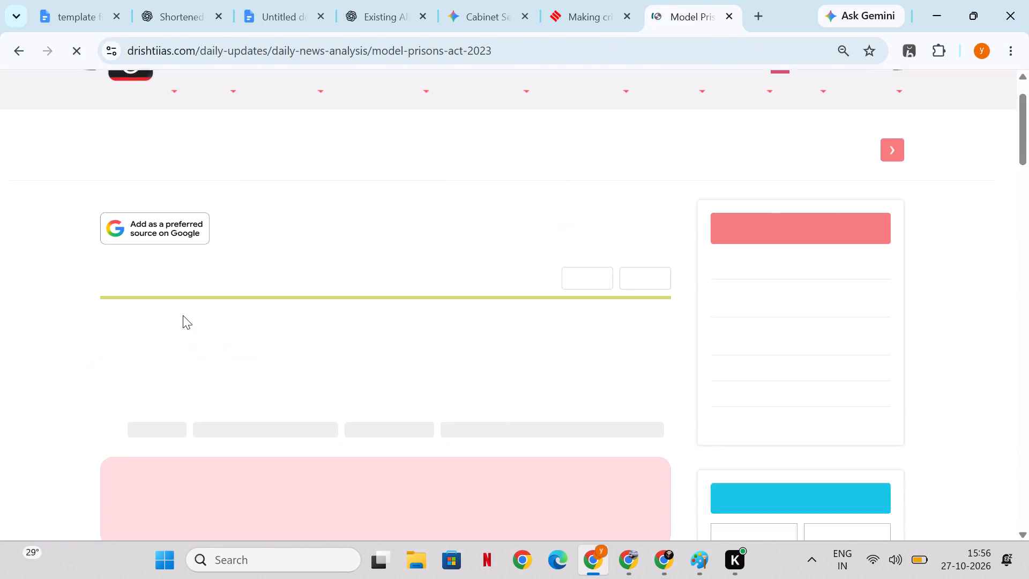
pyautogui.scroll(-1, 183, 315)
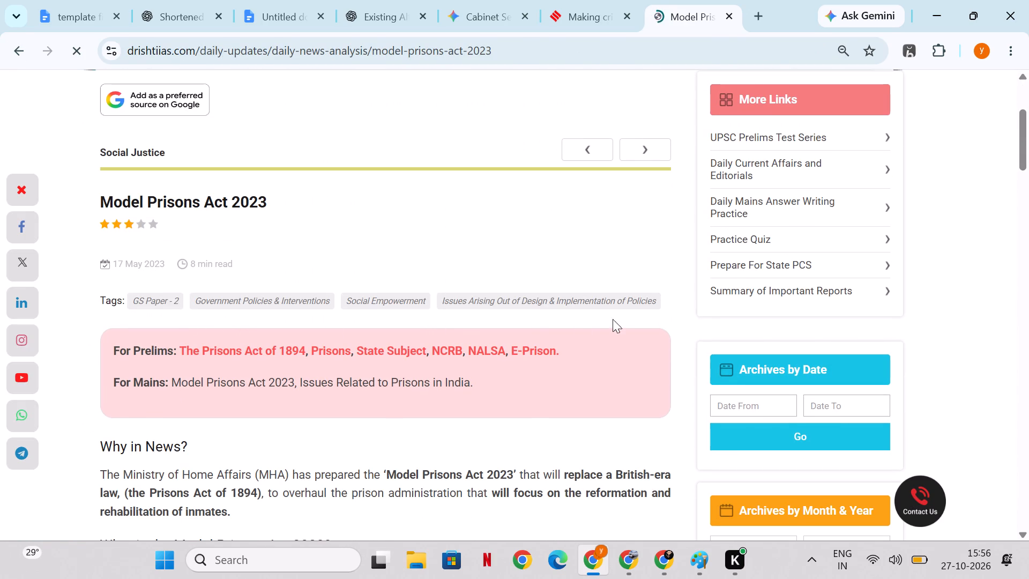
pyautogui.moveTo(669, 303); pyautogui.dragTo(131, 299)
pyautogui.hotkey('ctrl', 'c')
# Replace the S Tag values above "Need for a National Sentencing Policy" with the copied tags as unformatted text.
pyautogui.click(274, 0)
pyautogui.scroll(2, 468, 259)
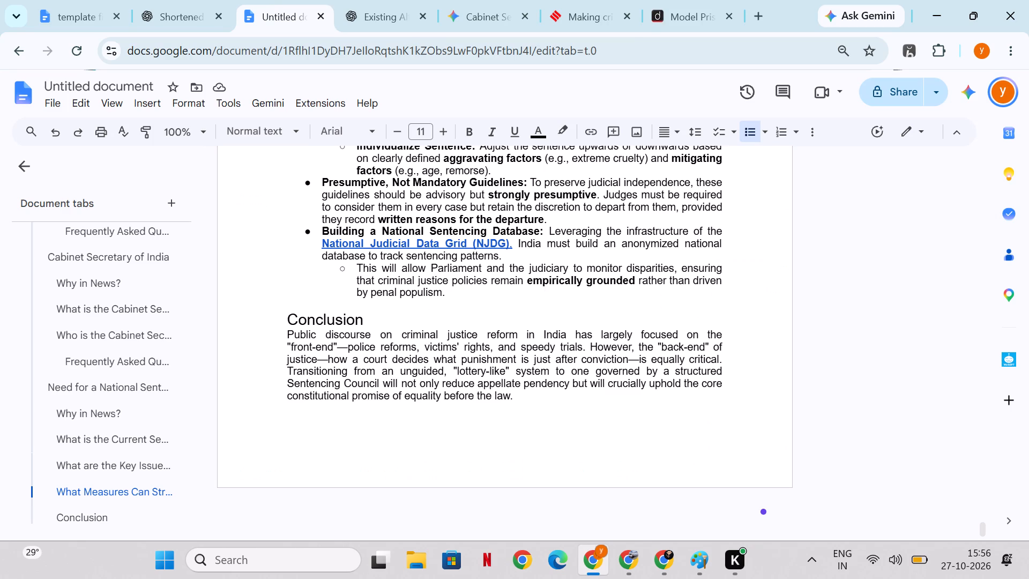
pyautogui.scroll(7, 468, 259)
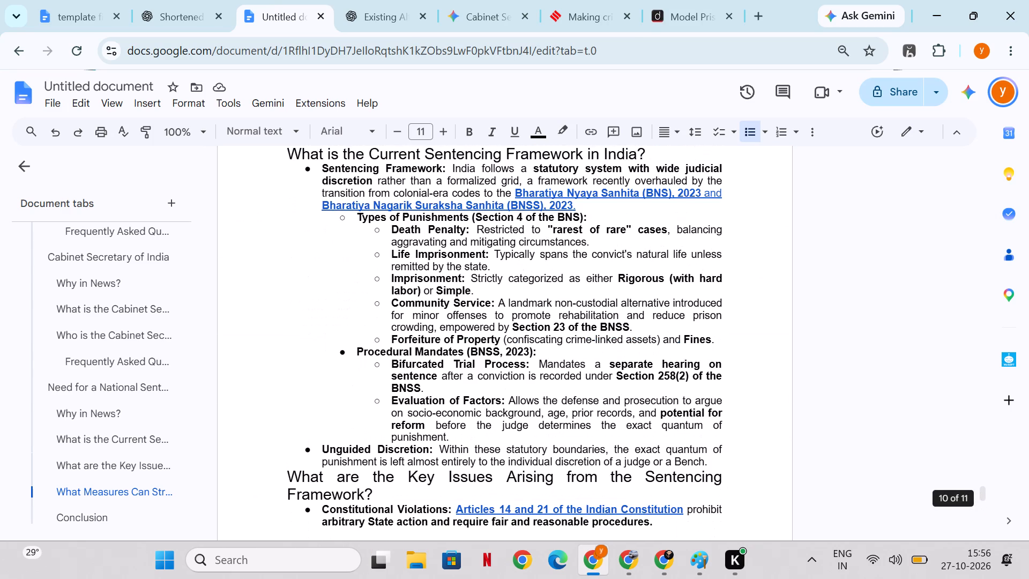
pyautogui.scroll(1, 468, 259)
pyautogui.moveTo(325, 234); pyautogui.dragTo(362, 234)
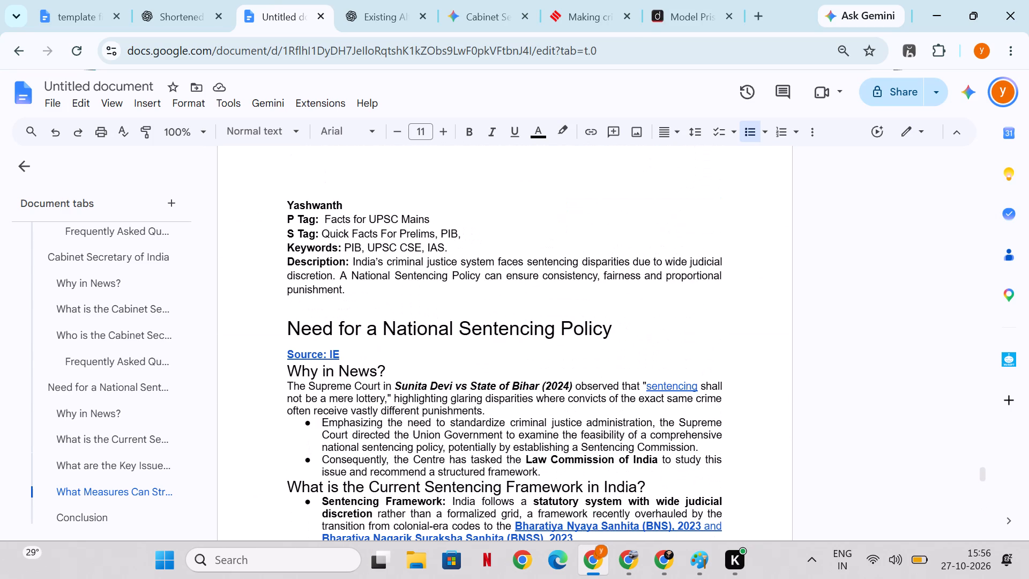
pyautogui.moveTo(362, 234); pyautogui.dragTo(476, 234)
pyautogui.hotkey('ctrl', 'shift', 'v')
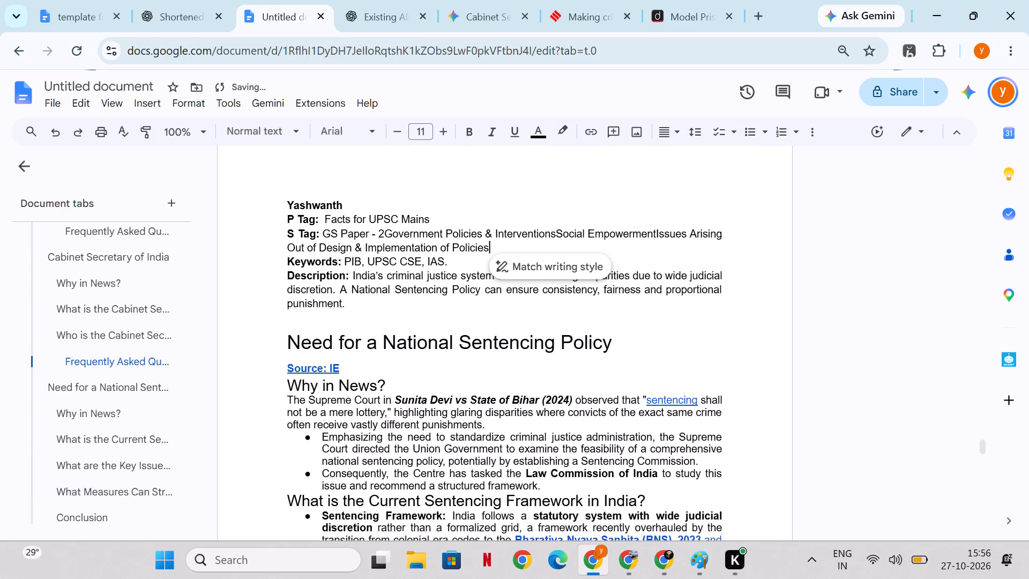
# Add a comma and space after "GS Paper - 2" in the S Tag line and delete "Government Policies & InterventionsSocial".
pyautogui.click(383, 231)
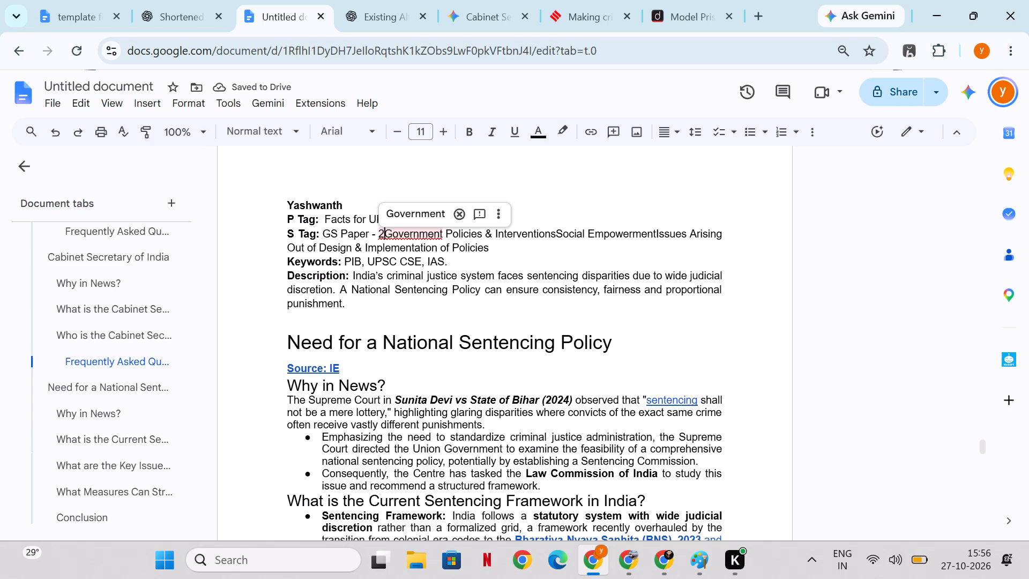
pyautogui.write(',')
pyautogui.press('space')
pyautogui.hotkey('ctrl', 'shift', 'Right')
pyautogui.hotkey('ctrl', 'shift', 'Right')
pyautogui.hotkey('ctrl', 'shift', 'Right')
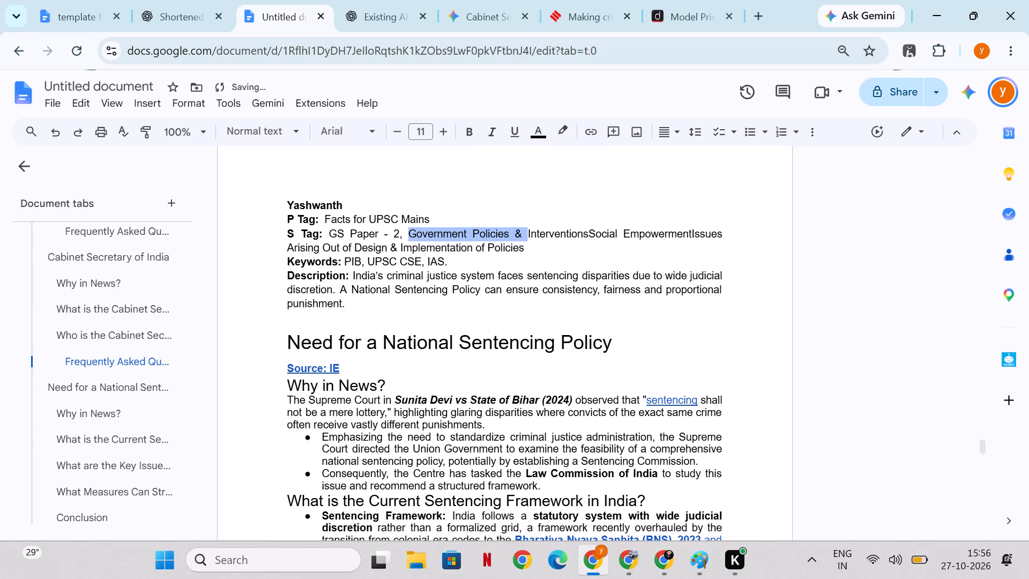
pyautogui.hotkey('ctrl', 'shift', 'Right')
pyautogui.hotkey('ctrl', 'shift', 'Right')
pyautogui.hotkey('ctrl', 'shift', 'Left')
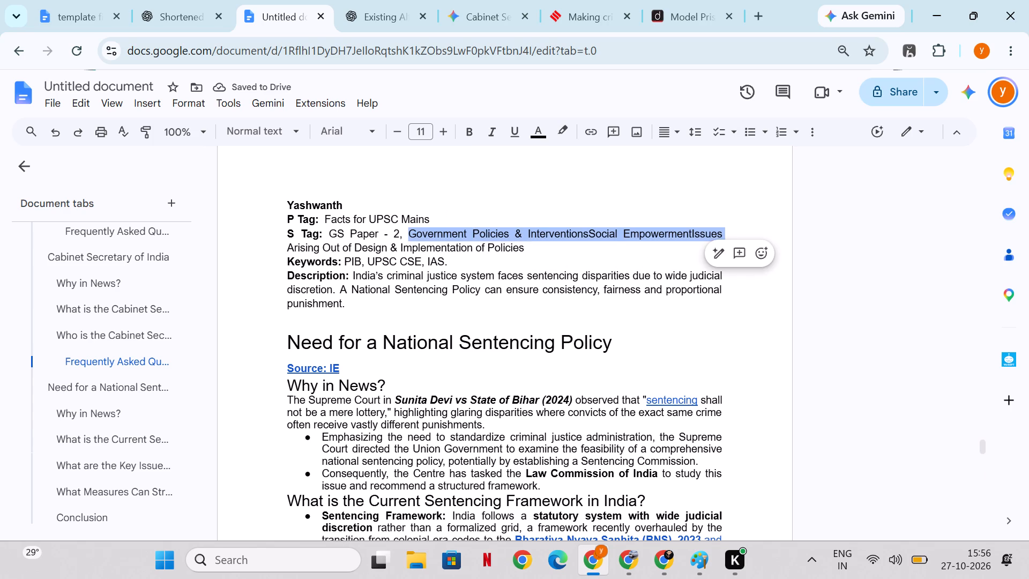
pyautogui.press('BackSpace')
# Separate "Empowerment" from "Issues Arising Out of Design & Implementation of Policies" and delete it from the S Tag line.
pyautogui.press('Right')
pyautogui.press('Right')
pyautogui.press('Right')
pyautogui.press('Right')
pyautogui.press('Right')
pyautogui.press('Right')
pyautogui.press('Right')
pyautogui.press('Right')
pyautogui.press('Right')
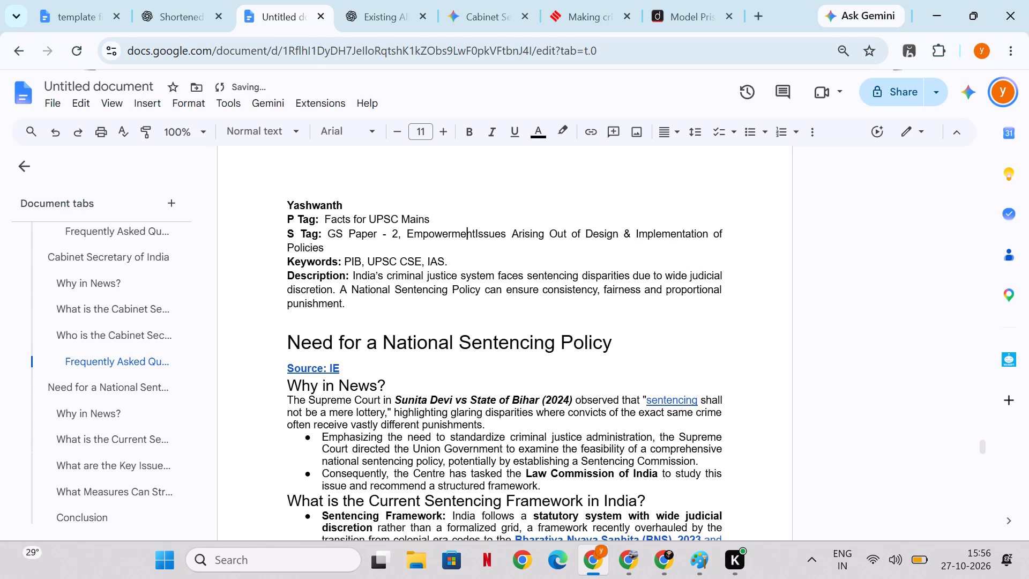
pyautogui.press('Right')
pyautogui.press('Right')
pyautogui.write(',')
pyautogui.press('space')
pyautogui.hotkey('ctrl', 'shift', 'Left')
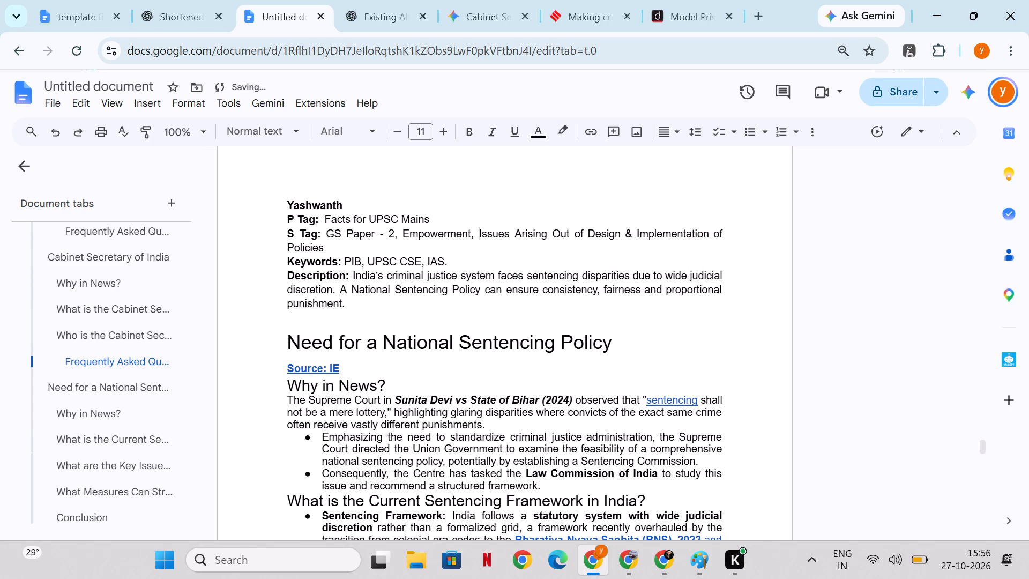
pyautogui.hotkey('ctrl', 'shift', 'Left')
pyautogui.hotkey('ctrl', 'shift', 'BackSpace')
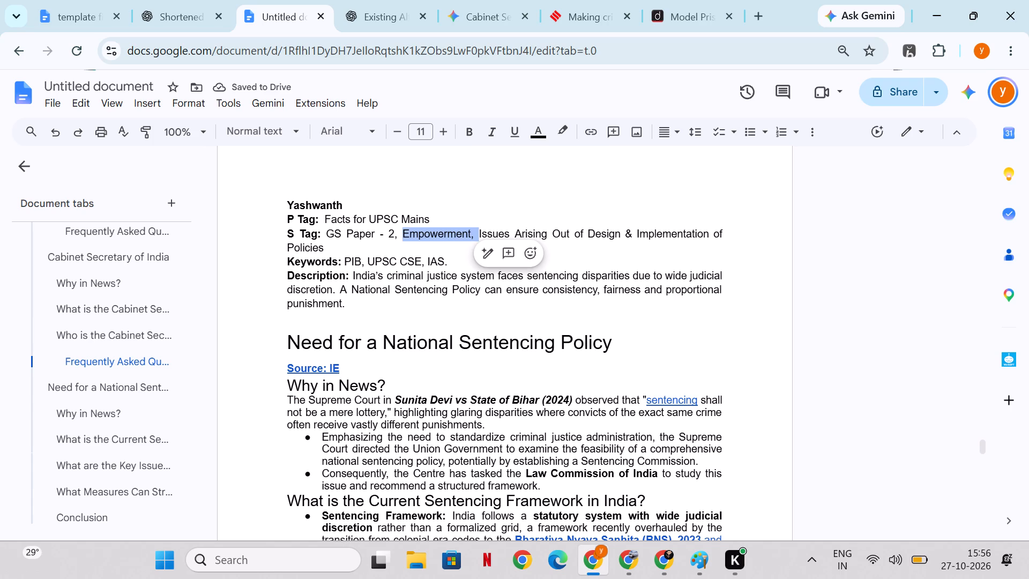
pyautogui.press('BackSpace')
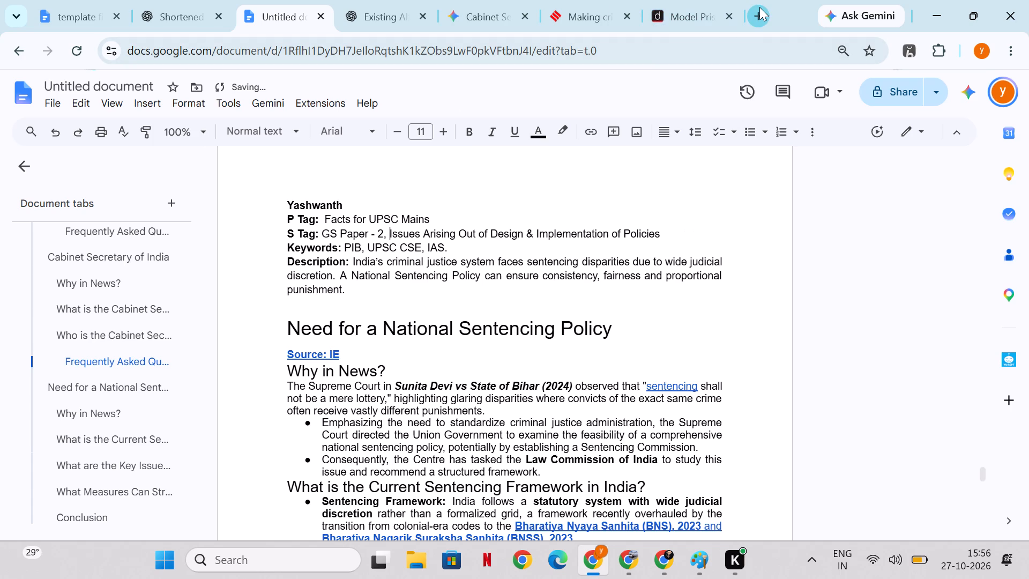
# Search Google in a new tab for "JUDICARY DRIHSIT IAS".
pyautogui.click(759, 7)
pyautogui.write('JUDICARY DRIHSIT IAS')
pyautogui.press('Return')
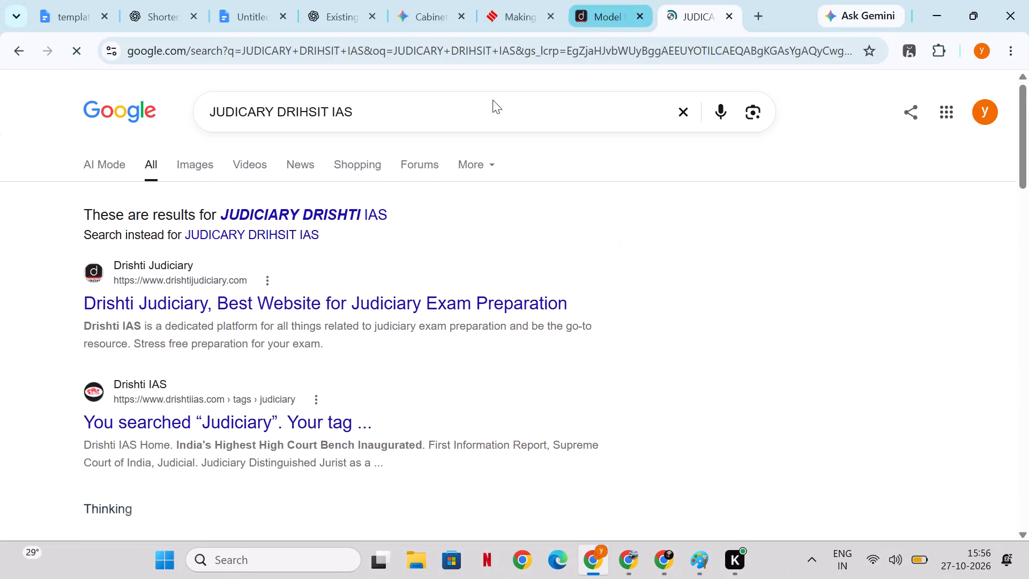
# Open the Drishti IAS result "Revolutionizing India's Judicial System" and go to its tags.
pyautogui.scroll(-3, 255, 308)
pyautogui.scroll(2, 248, 308)
pyautogui.scroll(-4, 248, 308)
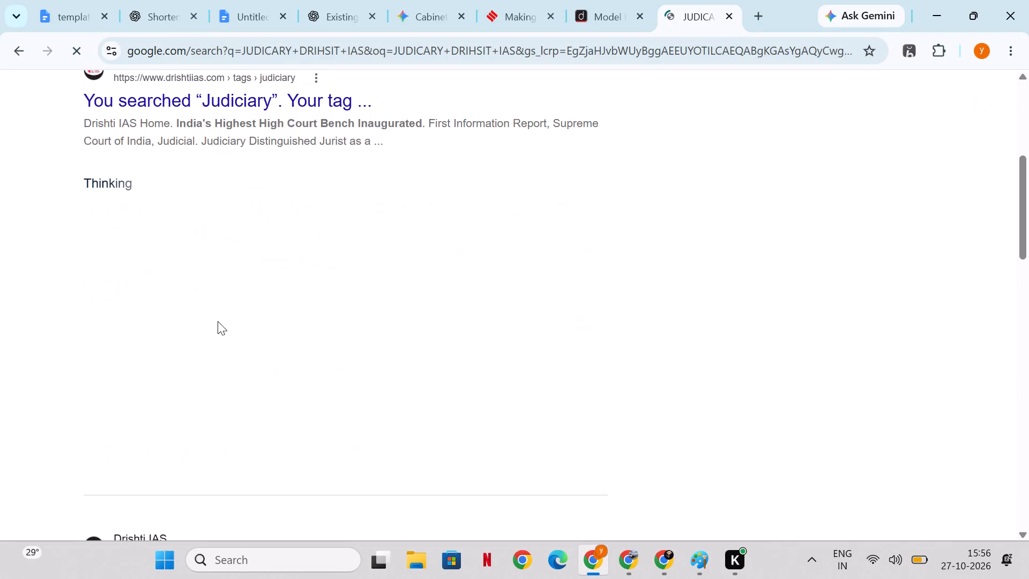
pyautogui.scroll(-4, 218, 321)
pyautogui.click(178, 351)
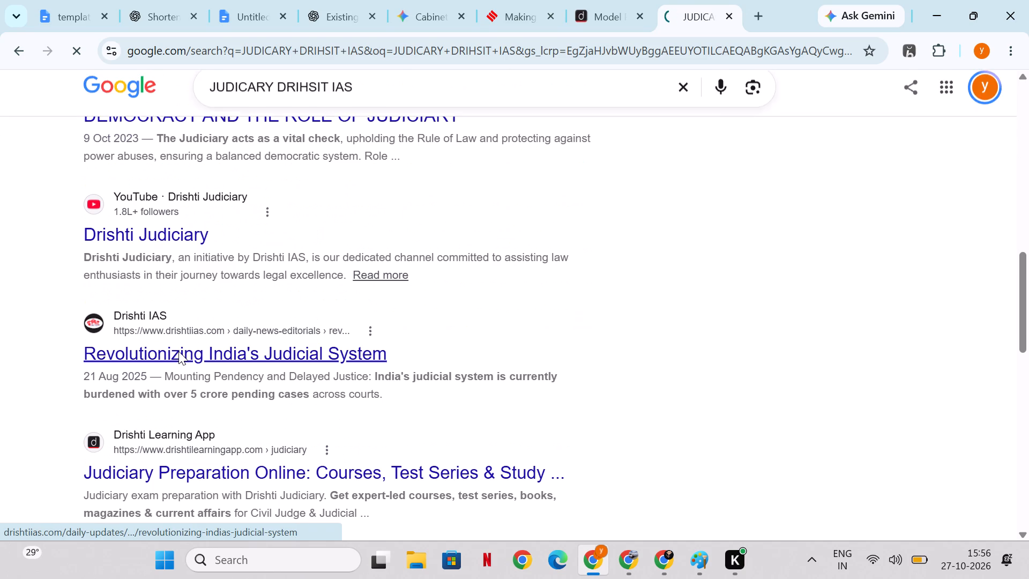
pyautogui.scroll(-2, 283, 346)
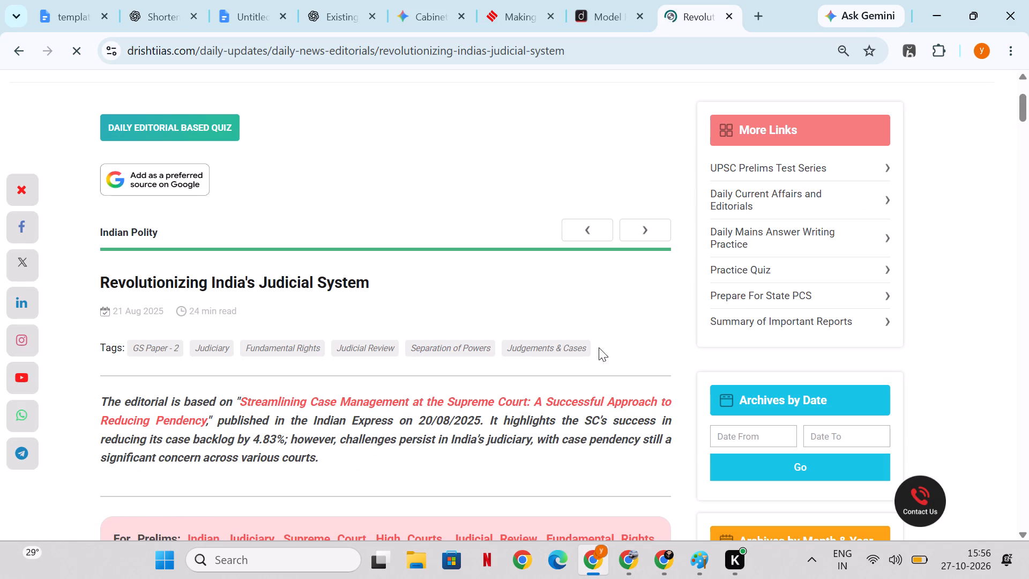
# Copy the page's tags from "Judiciary" to "Judgements & Cases" and paste them unformatted after "Policies," in the document's S Tag line.
pyautogui.moveTo(599, 347); pyautogui.dragTo(311, 332)
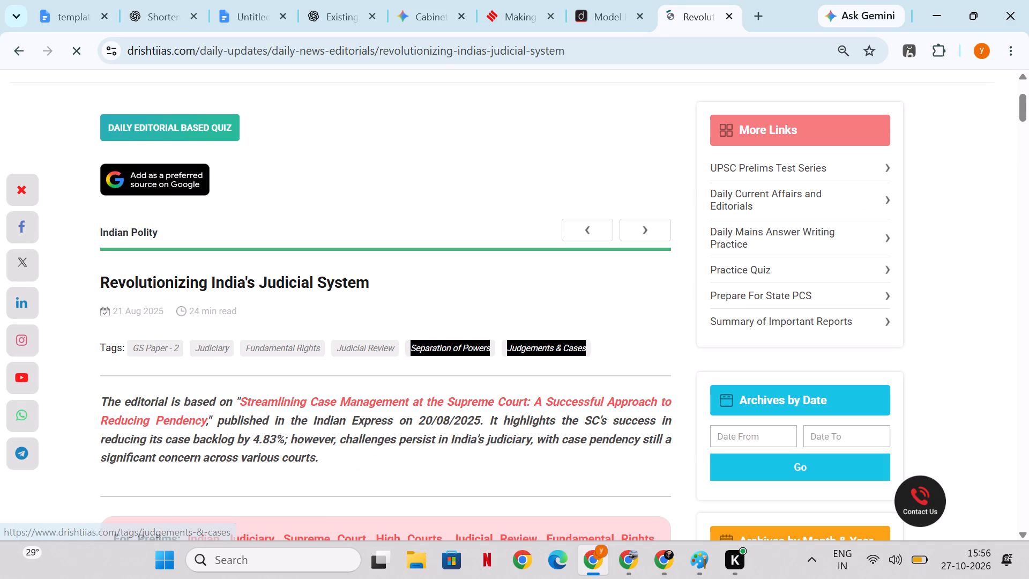
pyautogui.moveTo(311, 332); pyautogui.dragTo(193, 348)
pyautogui.hotkey('ctrl', 'c')
pyautogui.click(266, 0)
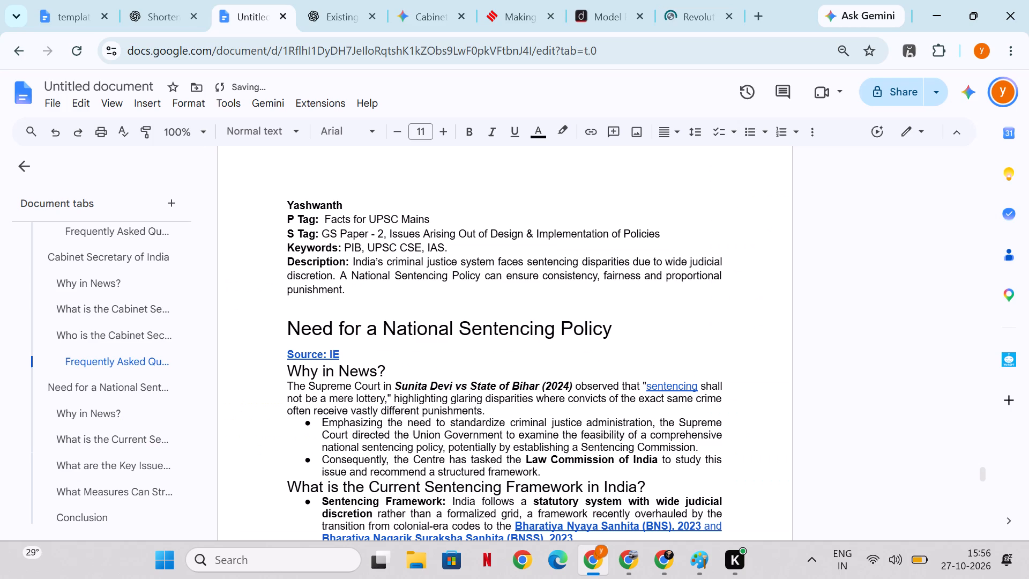
pyautogui.doubleClick(676, 233)
pyautogui.scroll(-1, 676, 229)
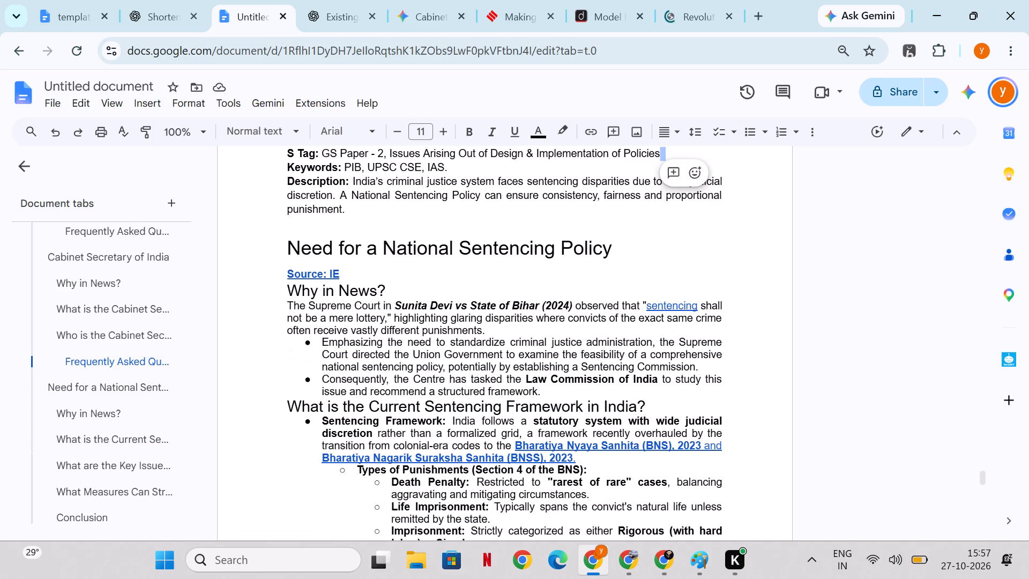
pyautogui.write(',')
pyautogui.press('space')
pyautogui.hotkey('ctrl', 'shift', 'v')
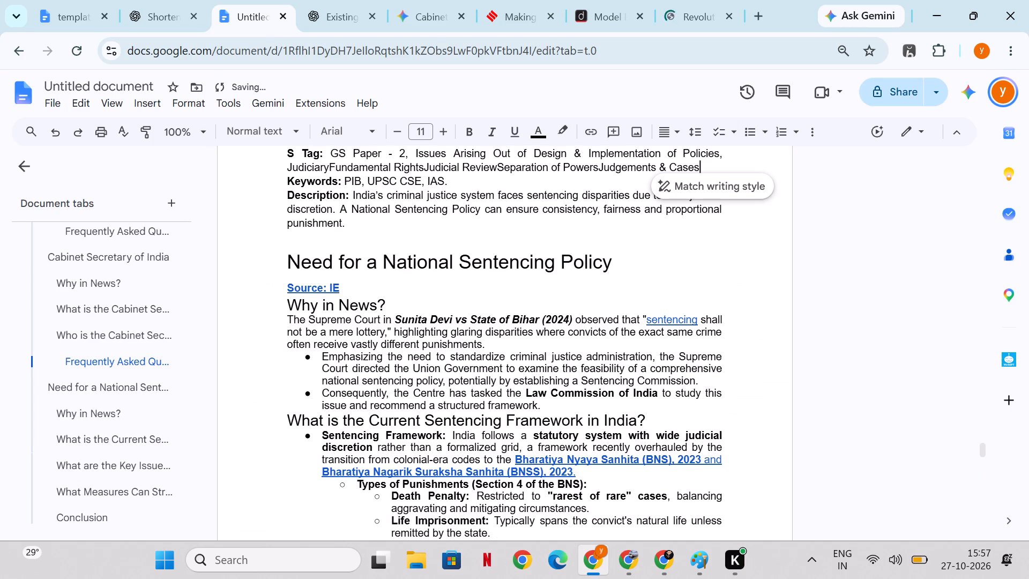
# Add a comma and space after "Judiciary" and after "Fundamental Rights" in the S Tag line.
pyautogui.scroll(1, 627, 226)
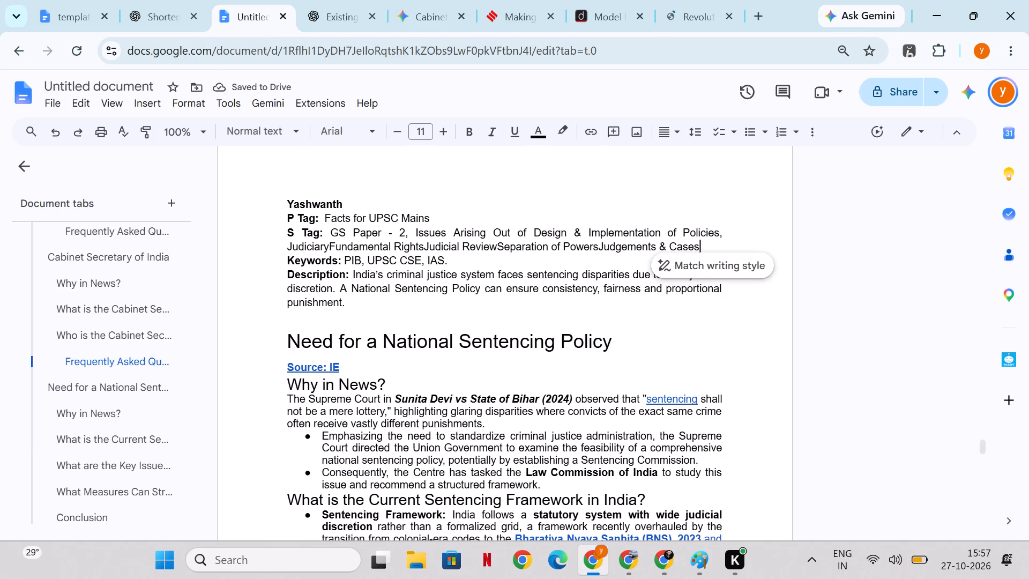
pyautogui.click(327, 247)
pyautogui.press('Right')
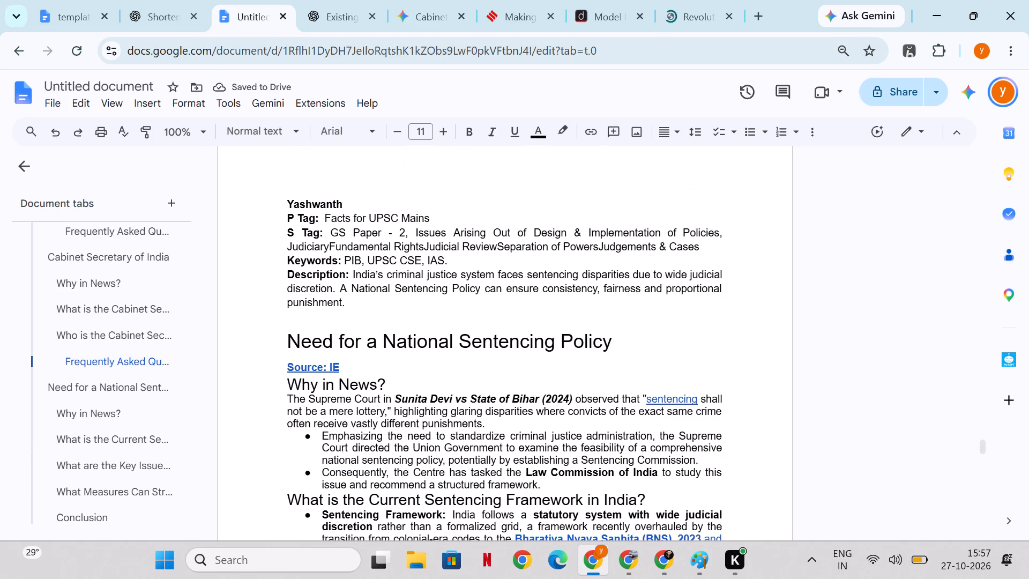
pyautogui.write(',')
pyautogui.press('space')
pyautogui.press('Right')
pyautogui.press('Right')
pyautogui.press('Right')
pyautogui.press('Right')
pyautogui.press('Right')
pyautogui.press('Right')
pyautogui.press('Right')
pyautogui.press('Right')
pyautogui.press('Right')
pyautogui.press('Right')
pyautogui.press('Right')
pyautogui.press('Right')
pyautogui.press('Right')
pyautogui.press('Right')
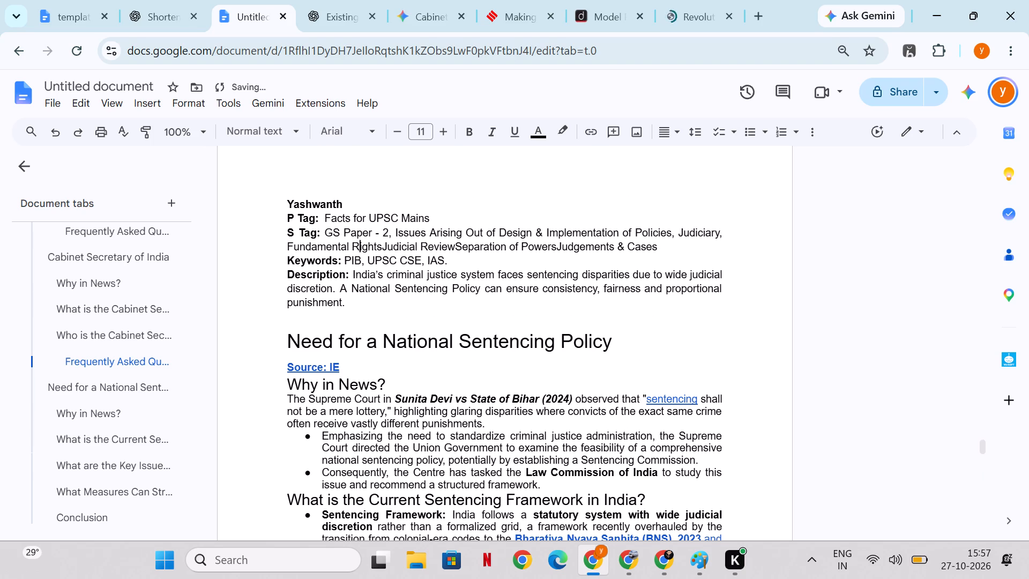
pyautogui.press('Right')
pyautogui.press('Right')
pyautogui.press('Right')
pyautogui.press('Right')
pyautogui.write(',')
pyautogui.press('space')
# Delete "Judicial ReviewSeparation" from the S Tag line.
pyautogui.hotkey('ctrl', 'shift', 'Right')
pyautogui.hotkey('ctrl', 'shift', 'Right')
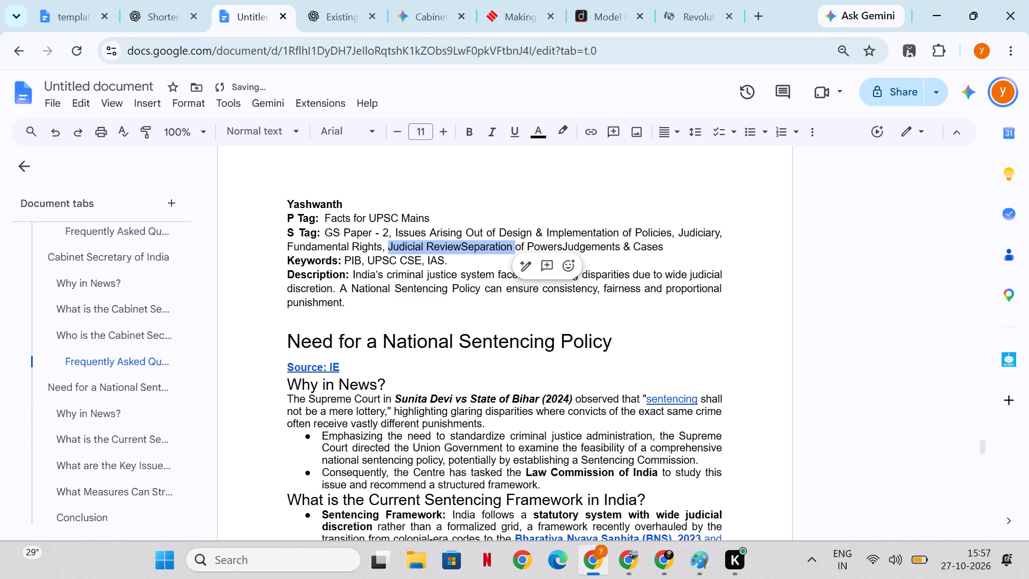
pyautogui.hotkey('ctrl', 'BackSpace')
pyautogui.press('Right')
pyautogui.press('Right')
pyautogui.press('Right')
pyautogui.press('Right')
pyautogui.press('Right')
pyautogui.press('Right')
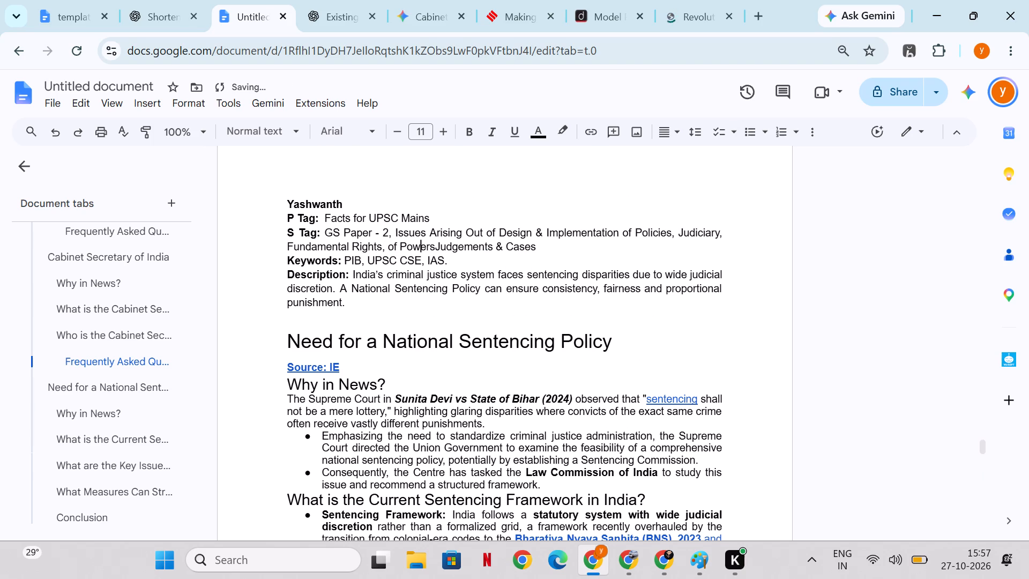
pyautogui.press('Right')
pyautogui.press('Right')
pyautogui.press('Right')
pyautogui.write(',')
pyautogui.press('space')
pyautogui.hotkey('ctrl', 'shift', 'Left')
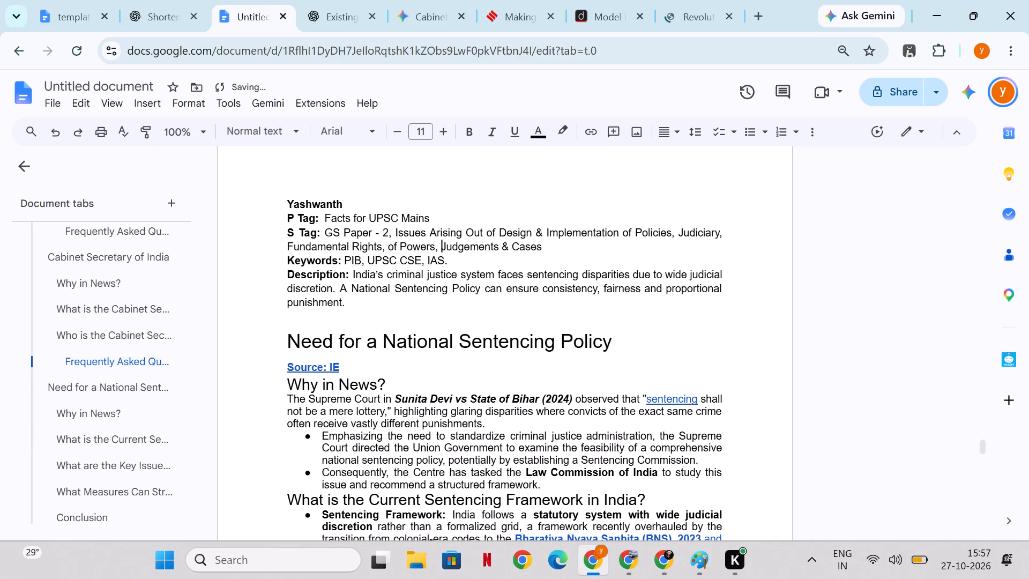
pyautogui.hotkey('ctrl', 'shift', 'Left')
pyautogui.hotkey('ctrl', 'shift', 'Left')
pyautogui.hotkey('ctrl', 'shift', 'BackSpace')
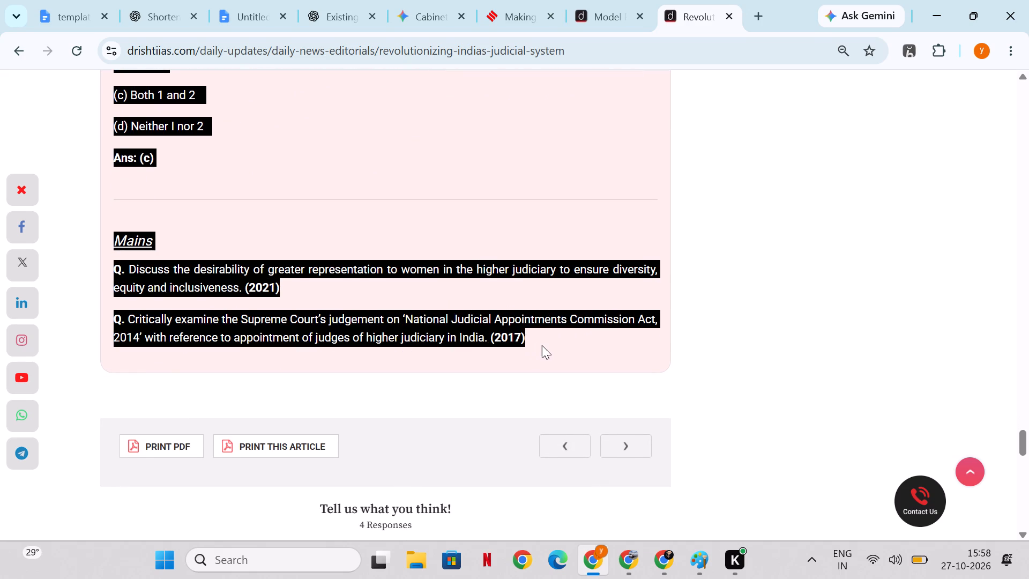
pyautogui.moveTo(542, 345); pyautogui.dragTo(523, 192)
# Search Google for "DEATH PENALITY DIRHSIT IAS" and open the Drishti IAS article "Death Penalty in India".
pyautogui.click(4, 51)
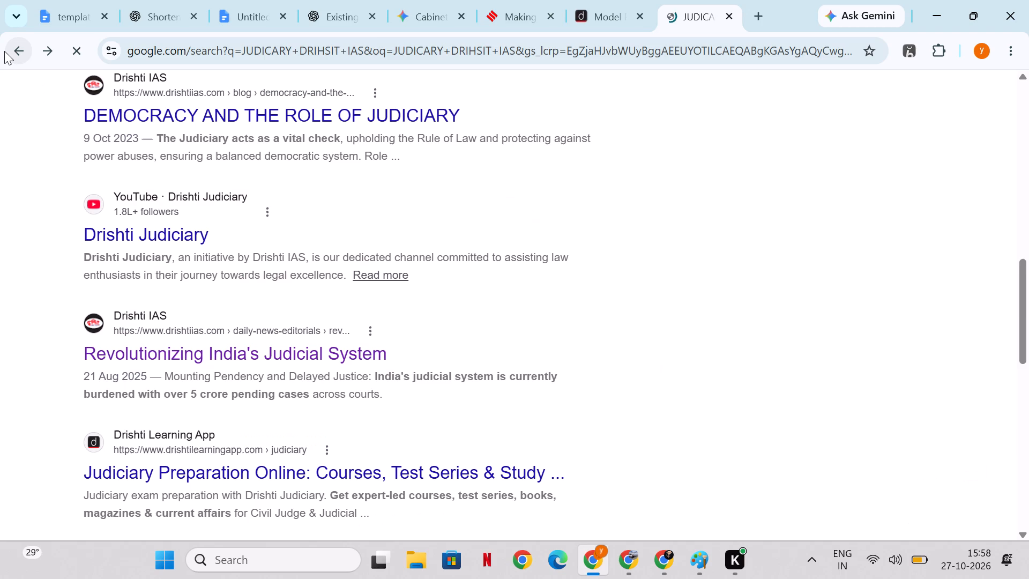
pyautogui.scroll(-3, 233, 296)
pyautogui.hscroll(-1, 230, 288)
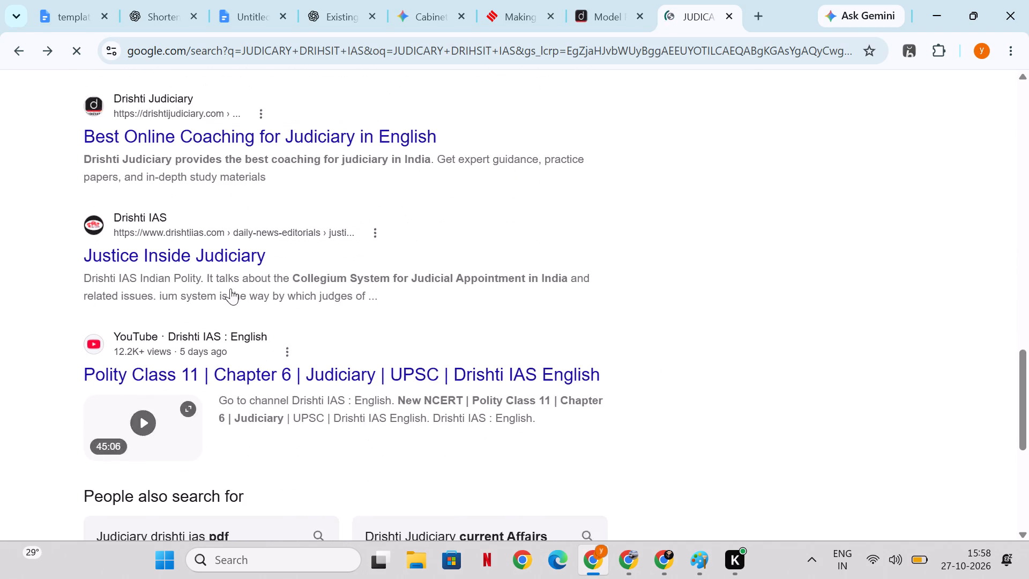
pyautogui.hscroll(-1, 230, 288)
pyautogui.click(262, 56)
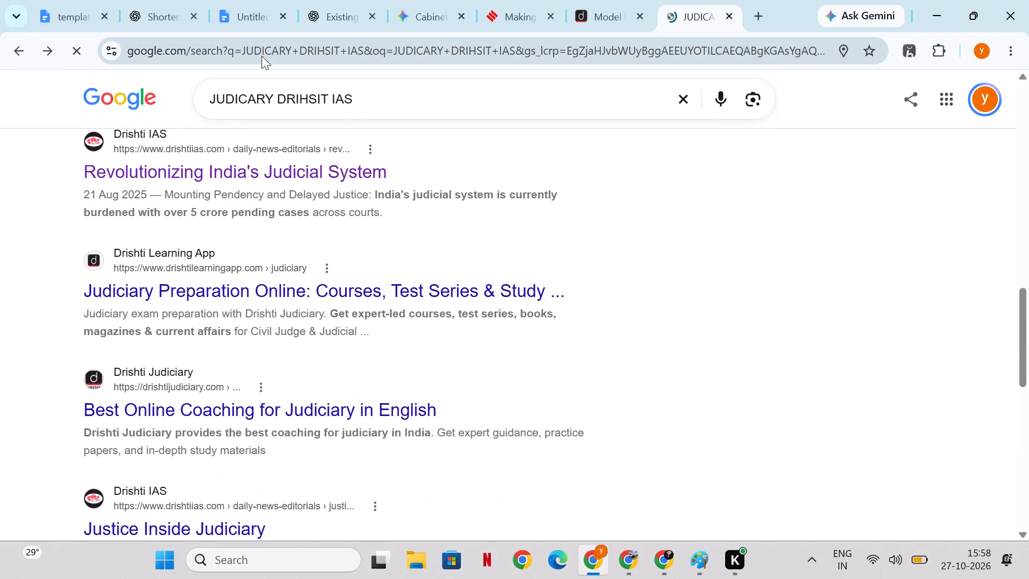
pyautogui.write('DEATH PEN')
pyautogui.write('ALITY DIRHSIT IAS')
pyautogui.press('Return')
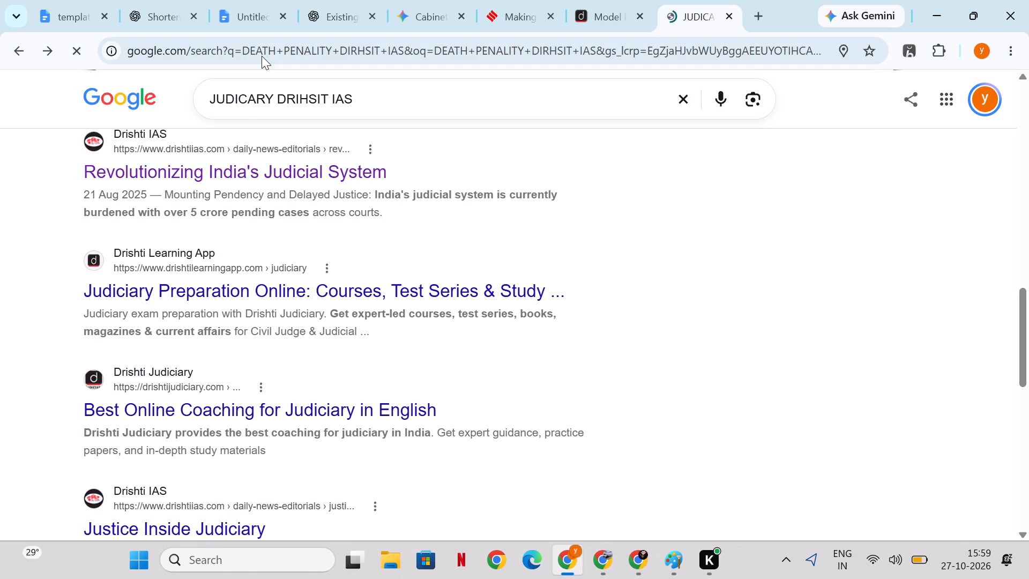
pyautogui.scroll(-3, 56, 284)
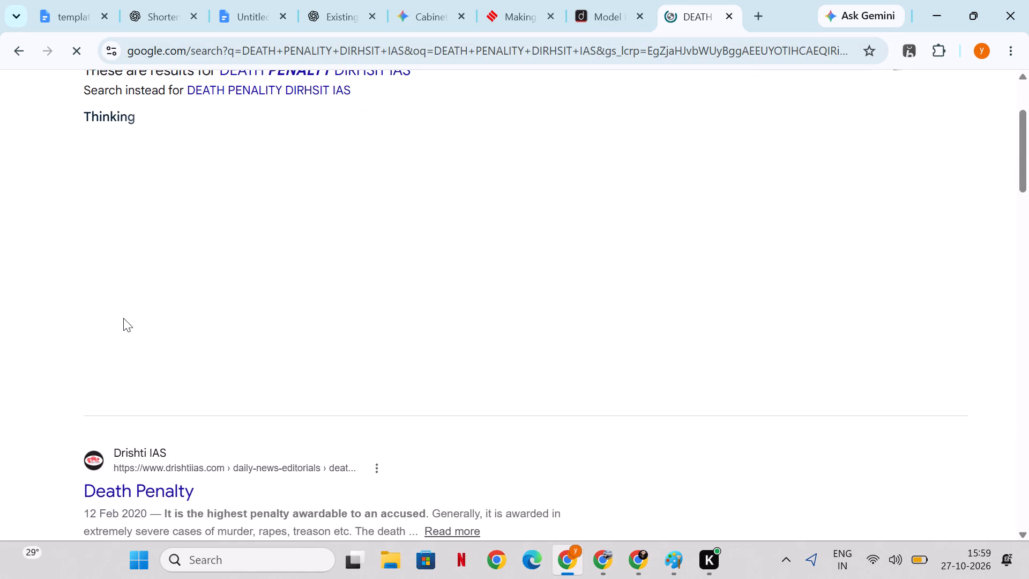
pyautogui.scroll(-2, 123, 318)
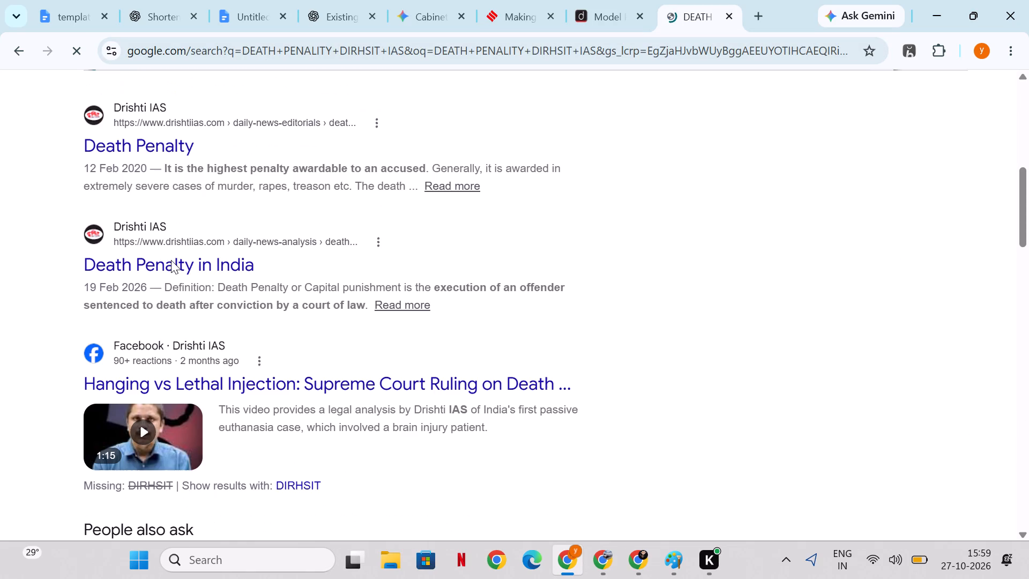
pyautogui.click(150, 277)
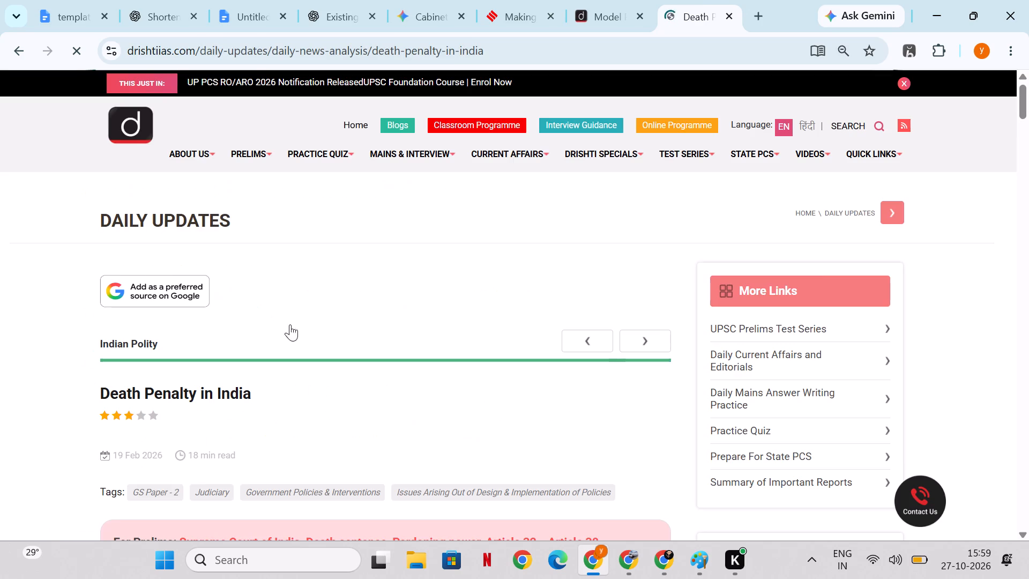
# Copy the article's UPSC Previous Year Question (PYQ) section, from its heading through the 2014 Mains question on the President's delay in commuting death sentences.
pyautogui.scroll(-7, 290, 324)
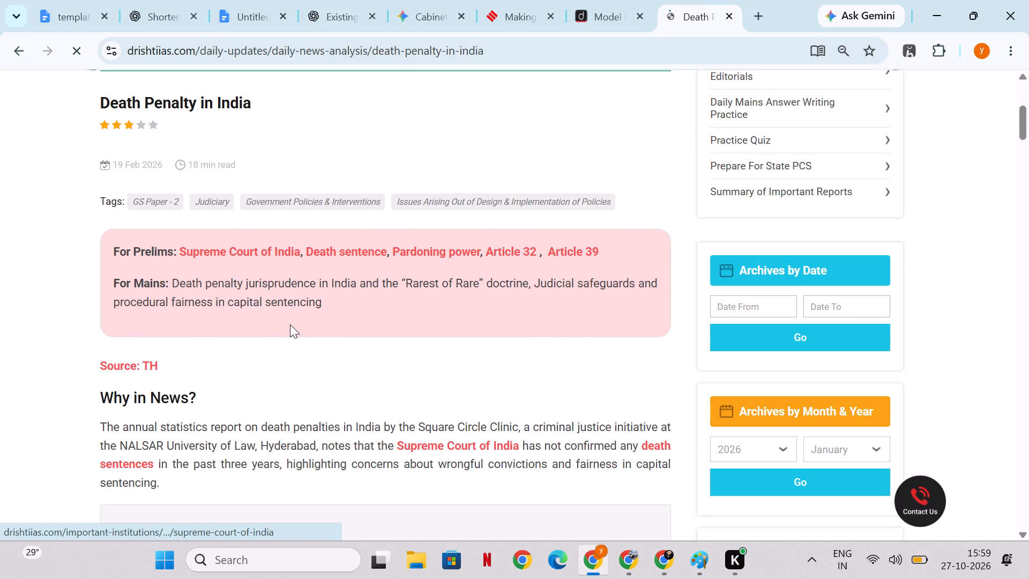
pyautogui.scroll(-10, 290, 324)
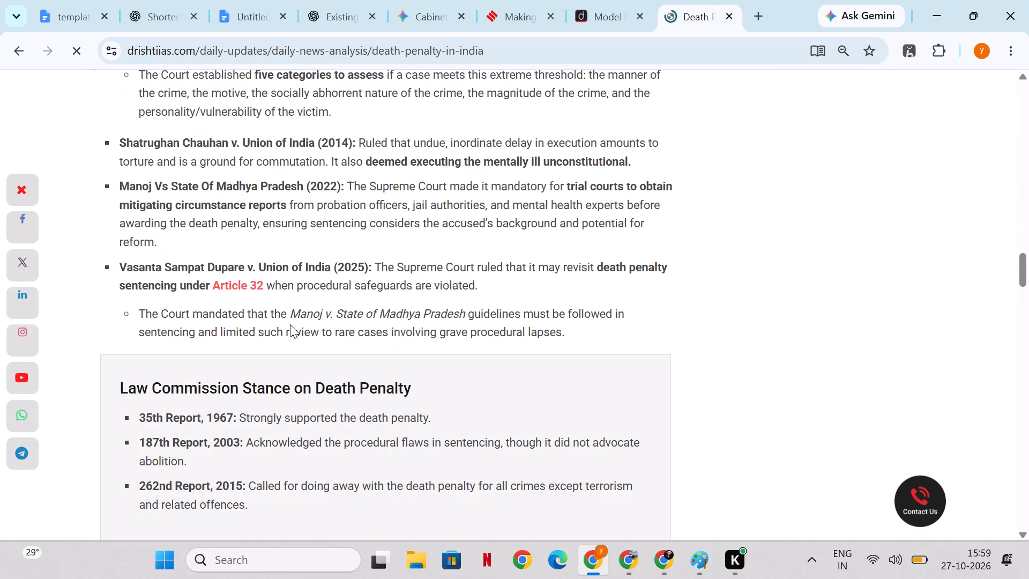
pyautogui.scroll(-6, 290, 324)
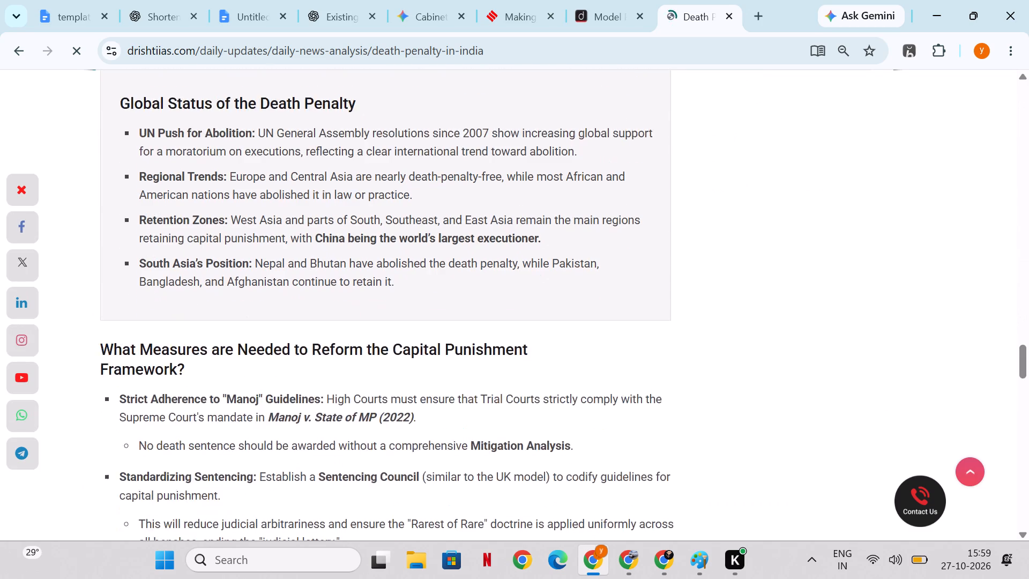
pyautogui.scroll(-6, 290, 324)
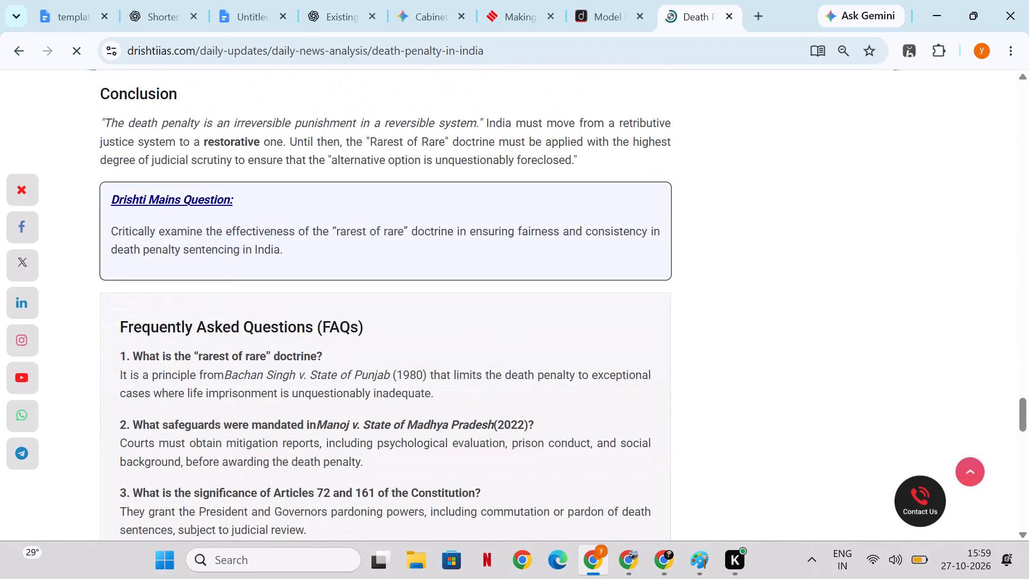
pyautogui.scroll(-3, 290, 324)
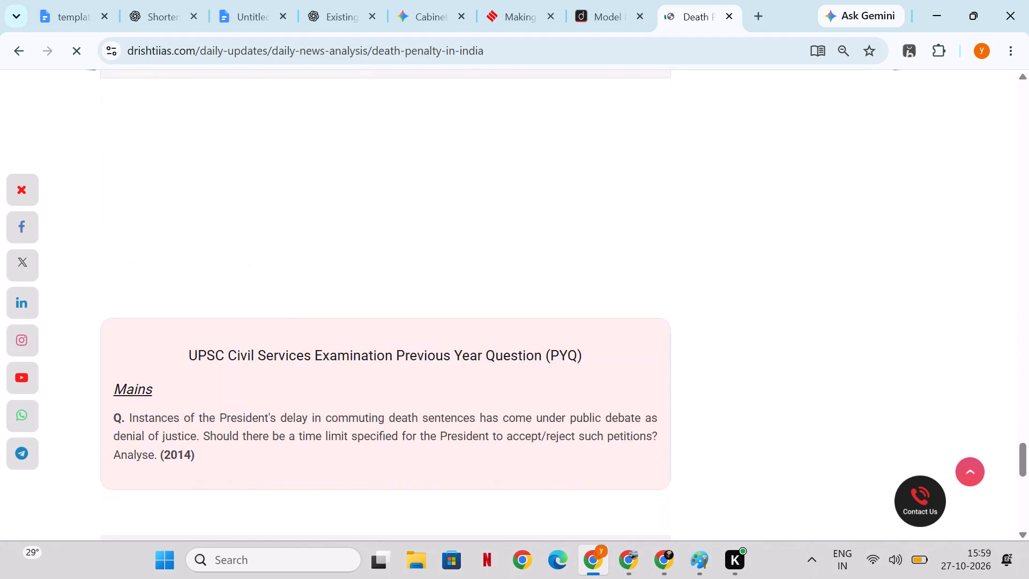
pyautogui.moveTo(173, 355); pyautogui.dragTo(330, 485)
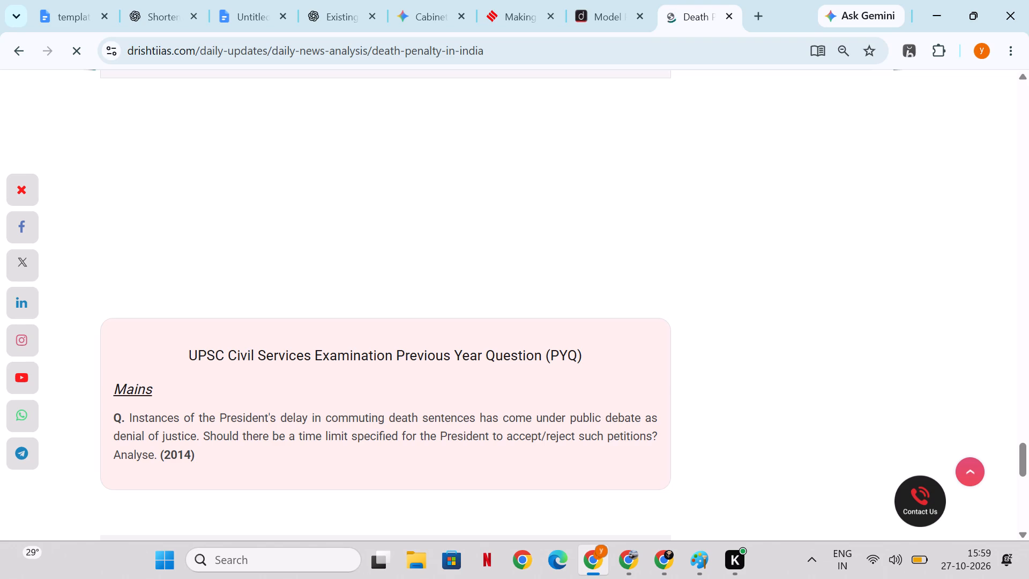
pyautogui.moveTo(330, 485); pyautogui.dragTo(291, 466)
pyautogui.moveTo(180, 351); pyautogui.dragTo(245, 464)
pyautogui.hotkey('ctrl', 'c')
# Insert a one-cell table below the FAQs box in the draft document and paste the copied UPSC PYQ section as plain text.
pyautogui.click(262, 0)
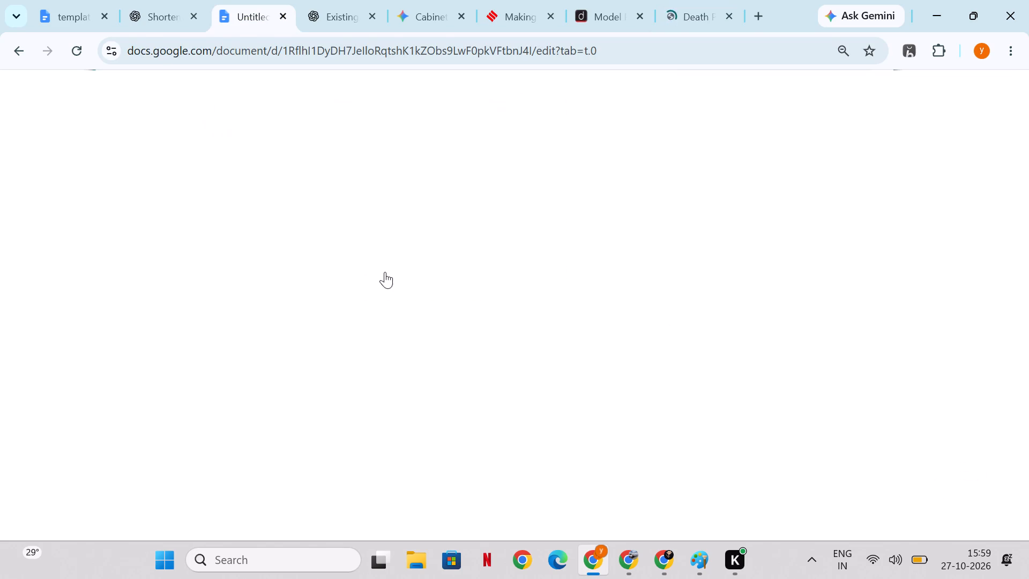
pyautogui.scroll(-4, 384, 272)
pyautogui.click(384, 272)
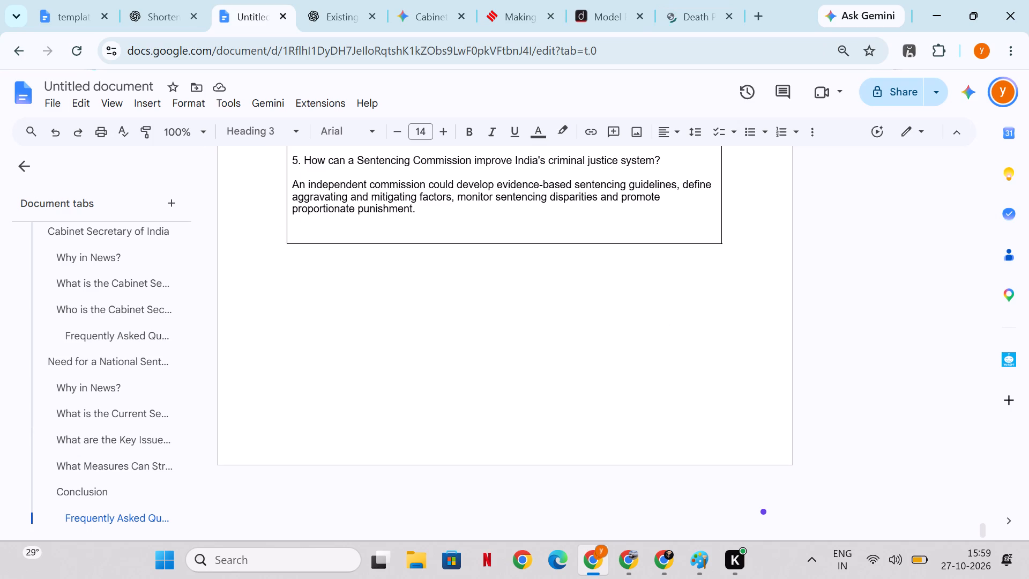
pyautogui.click(145, 106)
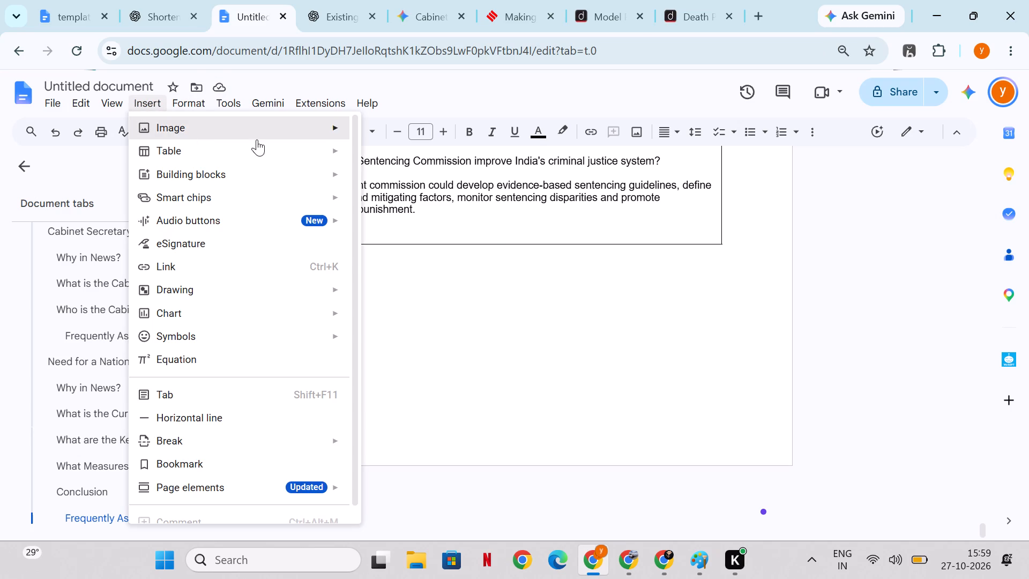
pyautogui.click(365, 185)
pyautogui.hotkey('ctrl', 'shift', 'v')
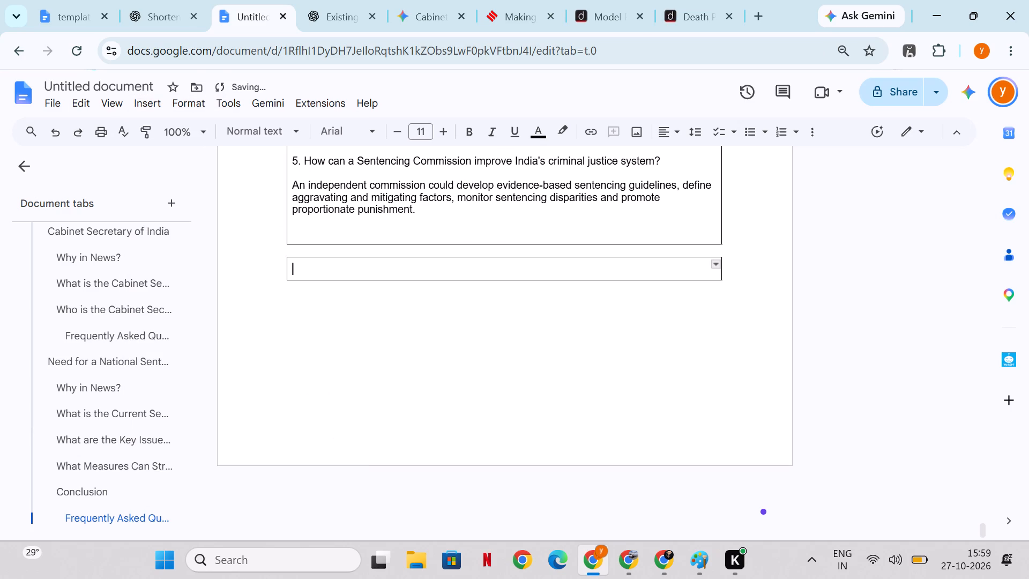
# Bold the "UPSC Civil Services Examination Previous Year Question (PYQ)" and "Mains" lines in the new box.
pyautogui.moveTo(332, 282); pyautogui.dragTo(300, 271)
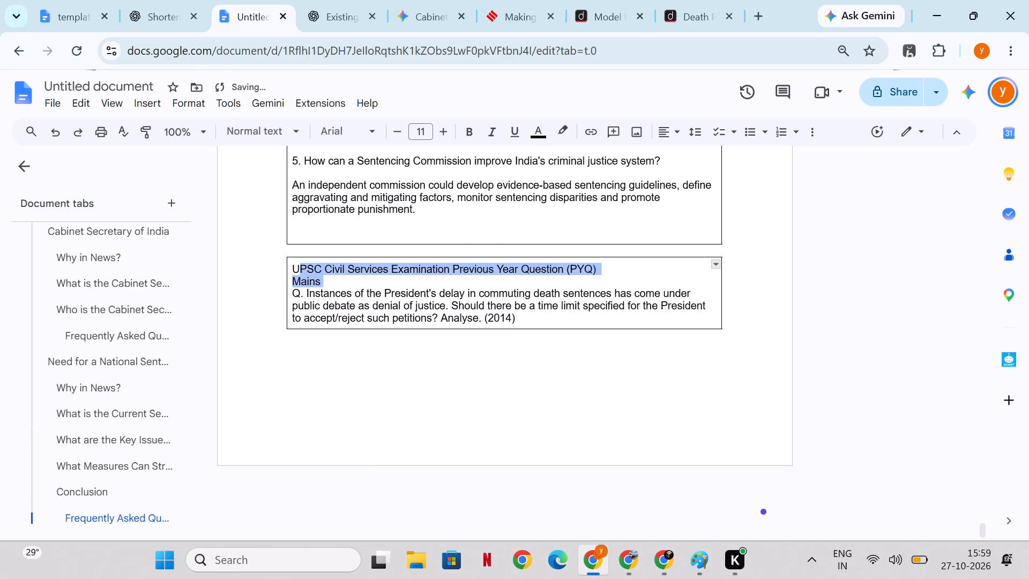
pyautogui.moveTo(300, 271); pyautogui.dragTo(293, 271)
pyautogui.hotkey('ctrl', 'b')
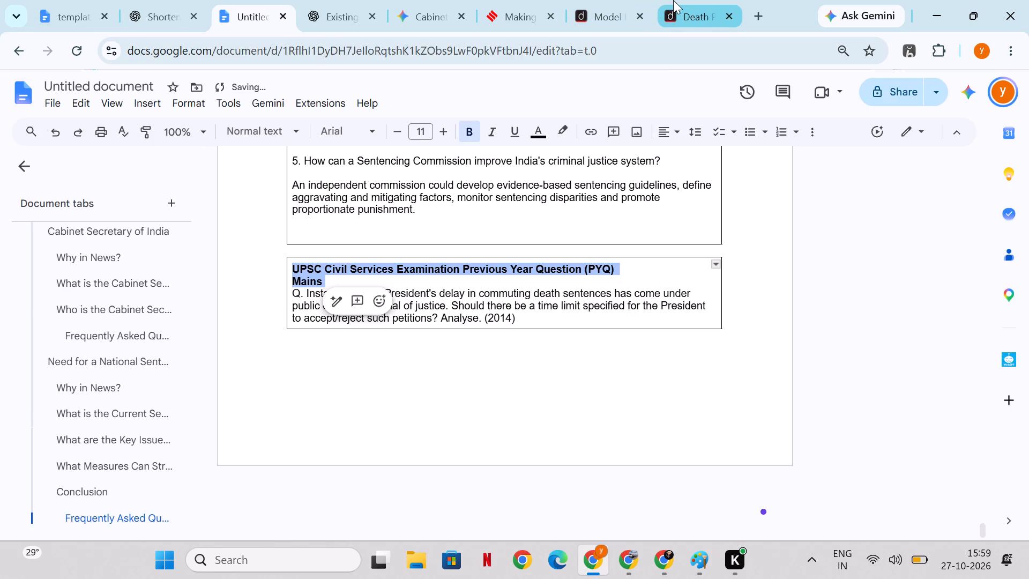
# Copy the "Drishti Mains Question:" heading from the Death Penalty in India article and return to the draft document.
pyautogui.click(675, 0)
pyautogui.scroll(5, 188, 292)
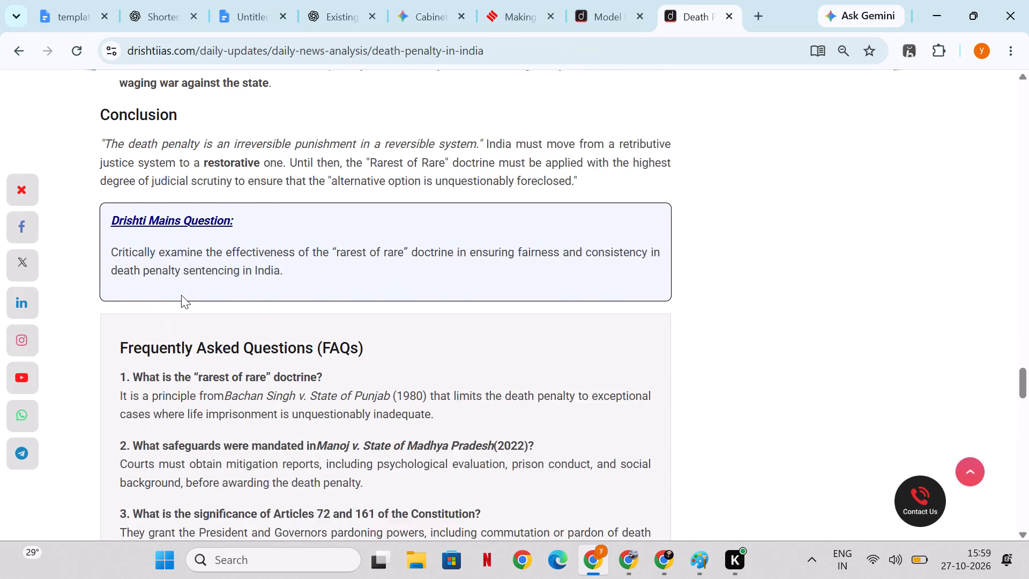
pyautogui.scroll(1, 181, 295)
pyautogui.moveTo(107, 239); pyautogui.dragTo(247, 239)
pyautogui.hotkey('ctrl', 'c')
pyautogui.click(242, 0)
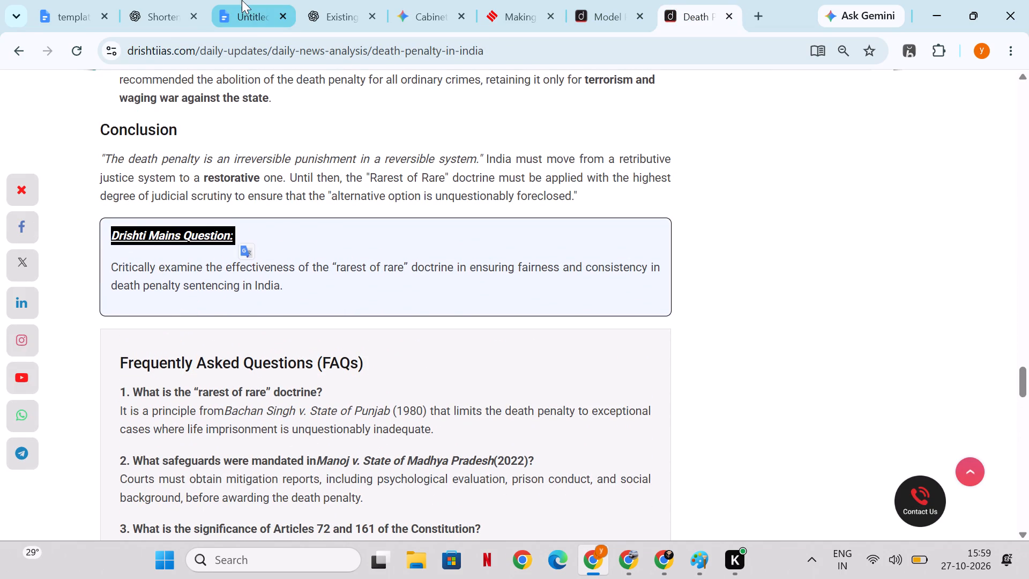
# Prefix the boxed question on the need for a National Sentencing Policy with "Q.".
pyautogui.scroll(3, 330, 250)
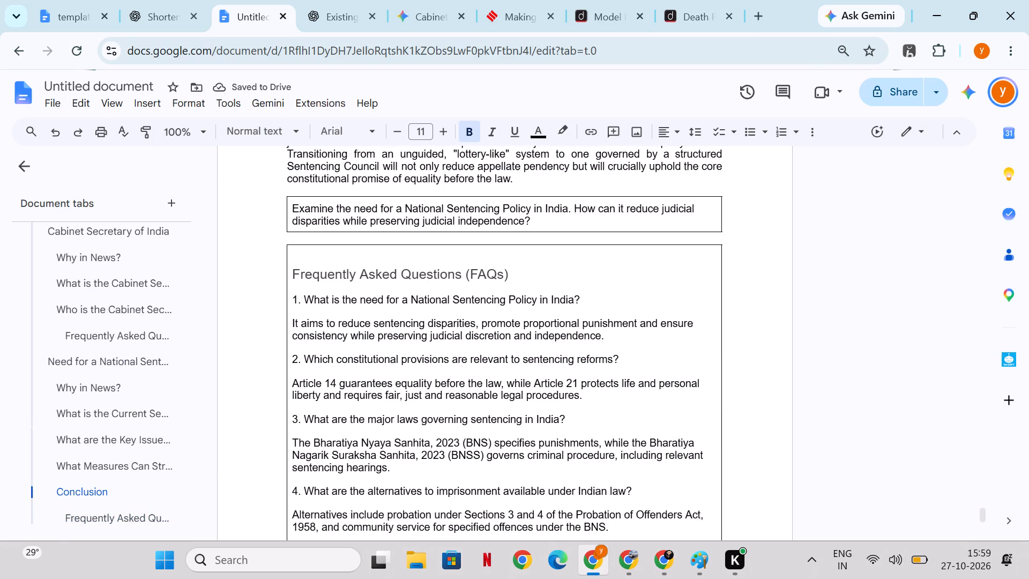
pyautogui.scroll(2, 330, 250)
pyautogui.click(291, 235)
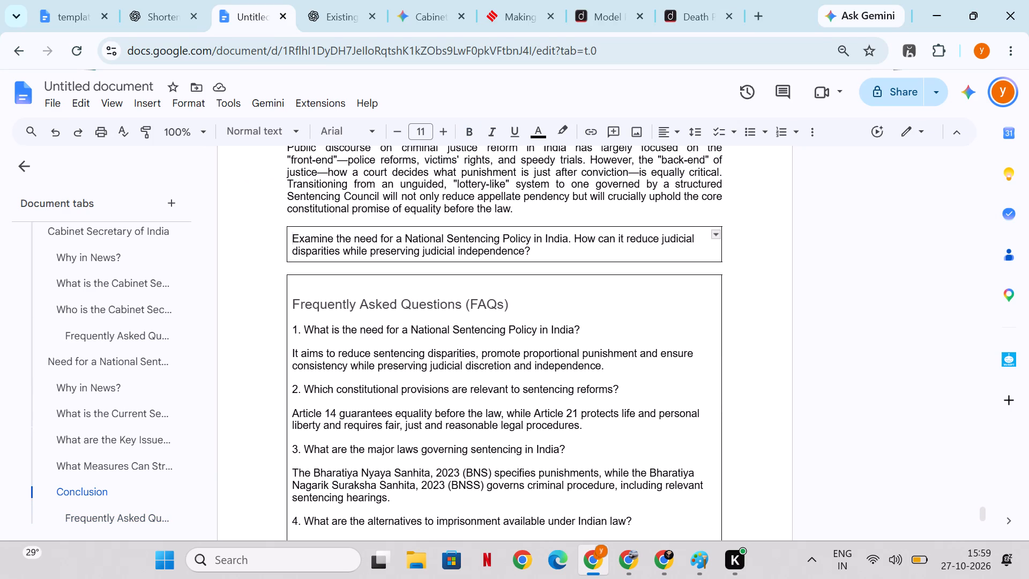
pyautogui.press('.')
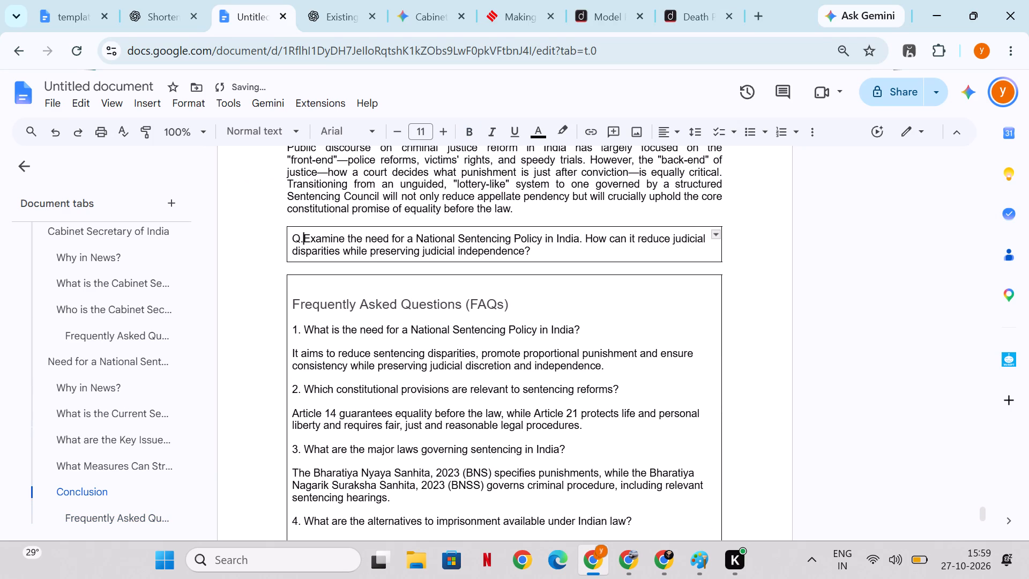
# Add a line above the boxed question and paste the "Drishti Mains Question:" heading into it as plain text.
pyautogui.press('Up')
pyautogui.press('Down')
pyautogui.press('Left')
pyautogui.press('Left')
pyautogui.press('Up')
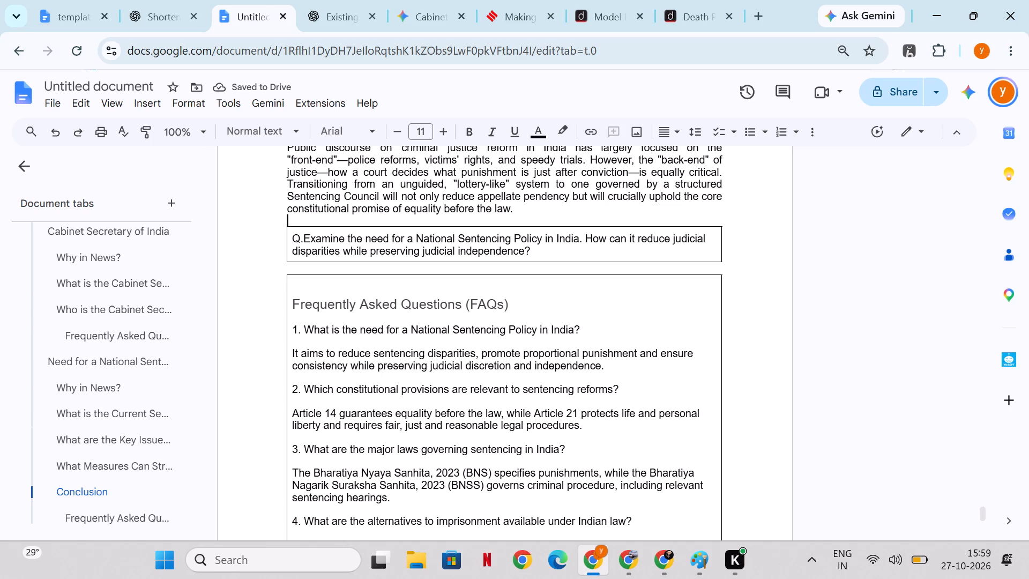
pyautogui.press('Down')
pyautogui.press('Return')
pyautogui.press('Up')
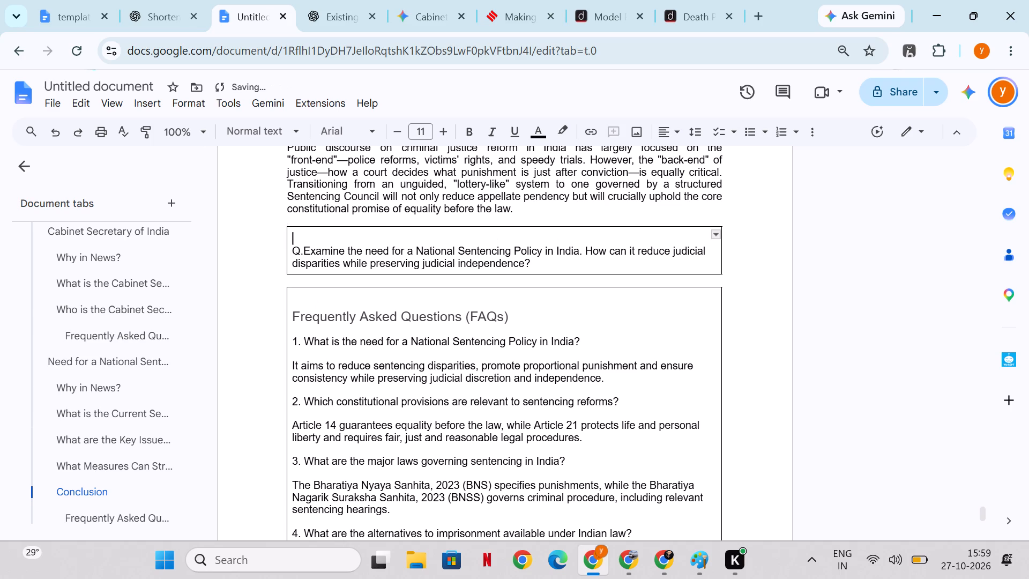
pyautogui.hotkey('ctrl', 'shift', 'v')
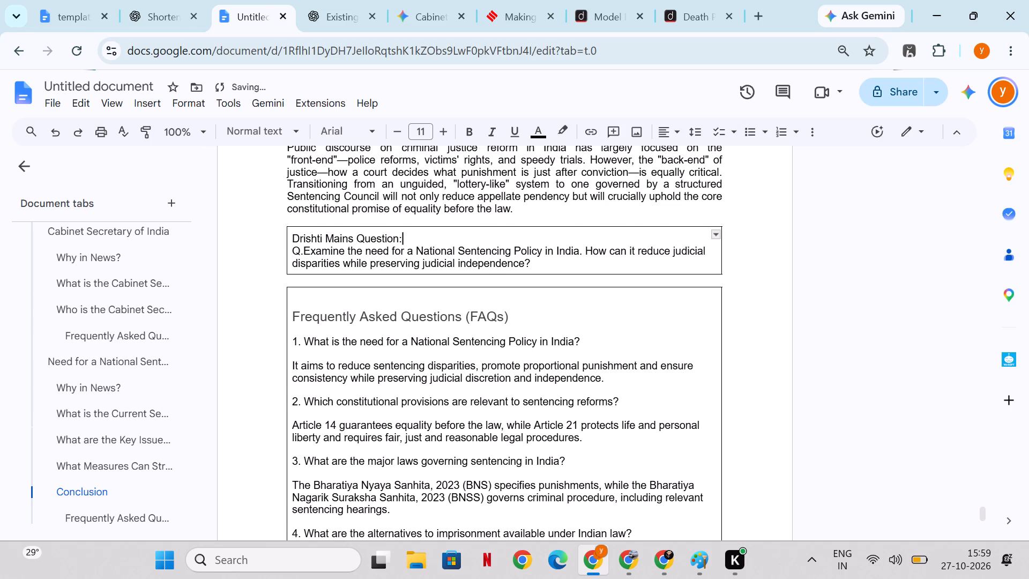
# Bold the "Drishti Mains Question:" heading and the "Q." prefix, leaving the question text in regular weight.
pyautogui.moveTo(292, 240); pyautogui.dragTo(299, 241)
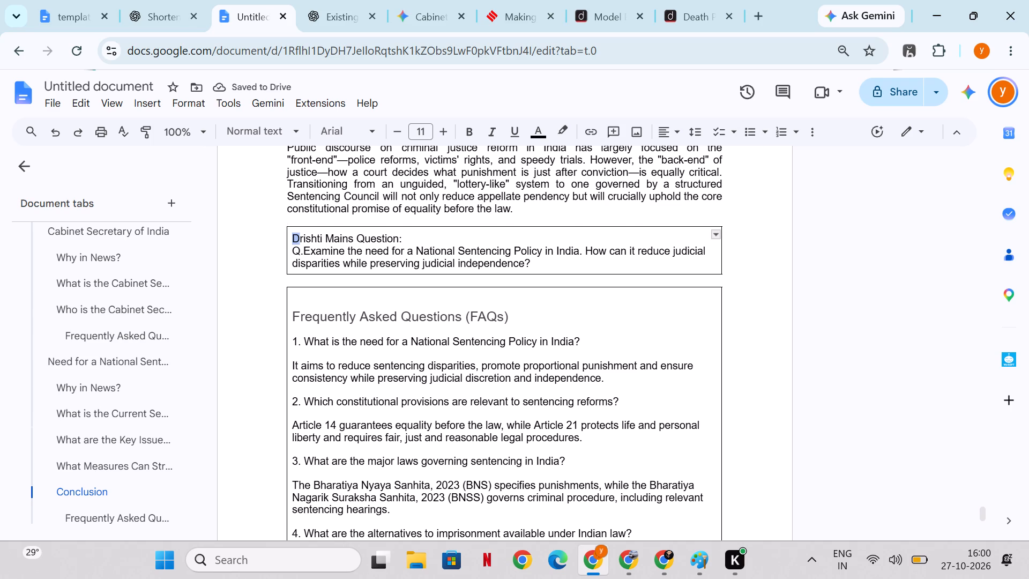
pyautogui.moveTo(299, 241); pyautogui.dragTo(306, 250)
pyautogui.keyDown('ctrl'); pyautogui.doubleClick(306, 250); pyautogui.keyUp('ctrl')
pyautogui.hotkey('ctrl', 'b')
pyautogui.click(306, 250)
pyautogui.click(306, 250)
pyautogui.moveTo(306, 250); pyautogui.dragTo(333, 246)
pyautogui.click(304, 247)
pyautogui.moveTo(304, 249); pyautogui.dragTo(377, 261)
pyautogui.hotkey('ctrl', 'b')
pyautogui.hotkey('ctrl', 'b')
pyautogui.click(376, 261)
# Copy the whole National Sentencing Policy article, from the author name above its P Tag through the UPSC PYQ box.
pyautogui.scroll(2, 376, 261)
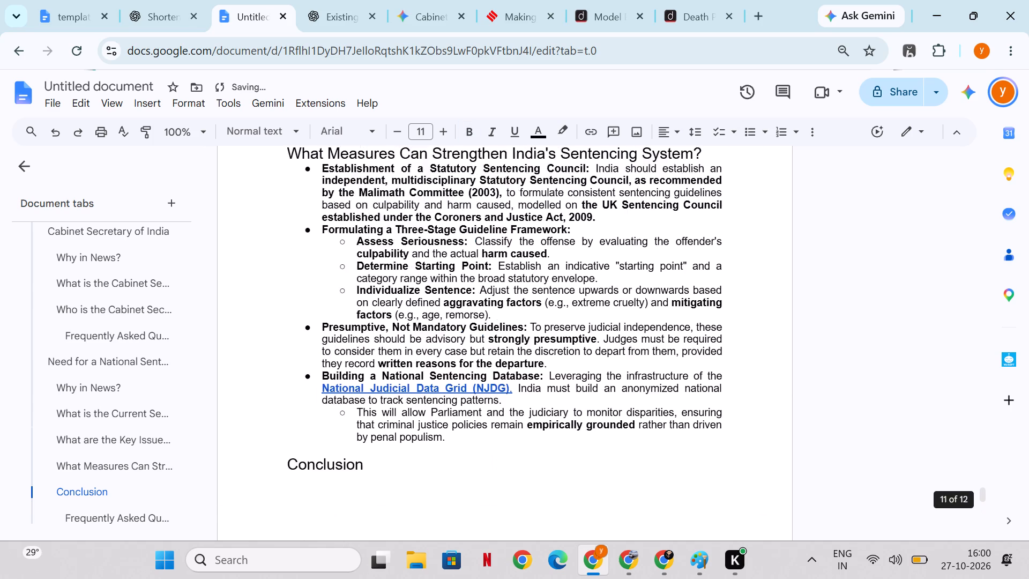
pyautogui.scroll(6, 372, 255)
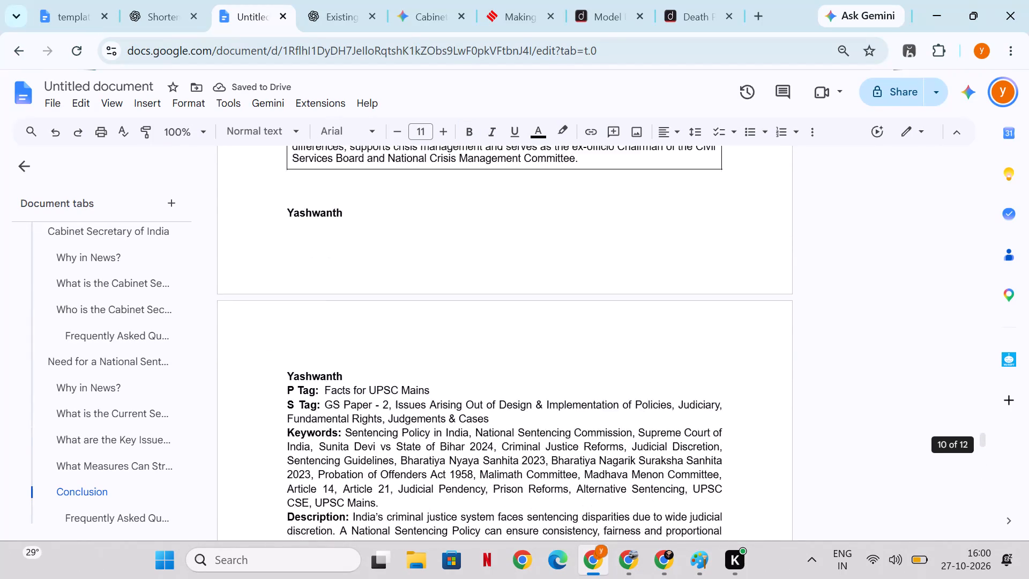
pyautogui.scroll(2, 310, 291)
pyautogui.click(226, 339)
pyautogui.click(229, 326)
pyautogui.moveTo(229, 326); pyautogui.dragTo(271, 382)
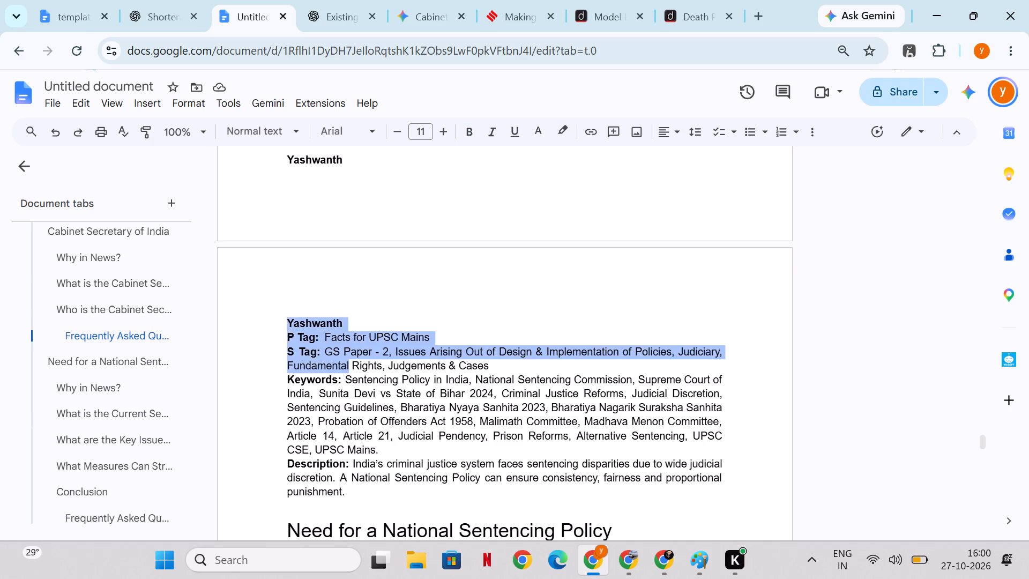
pyautogui.moveTo(271, 382); pyautogui.dragTo(381, 395)
pyautogui.scroll(-9, 271, 382)
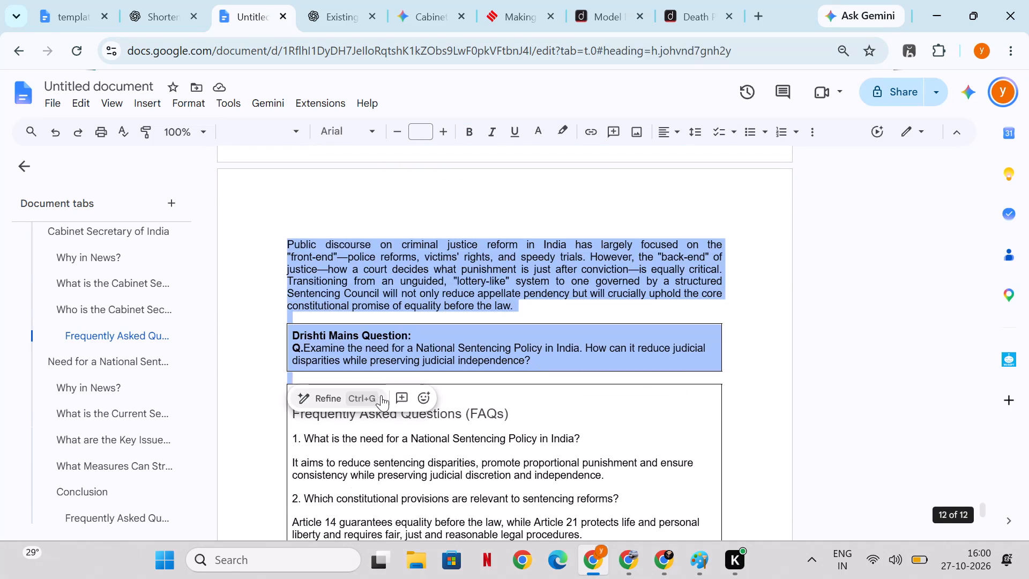
pyautogui.scroll(-7, 381, 395)
pyautogui.moveTo(381, 395); pyautogui.dragTo(449, 348)
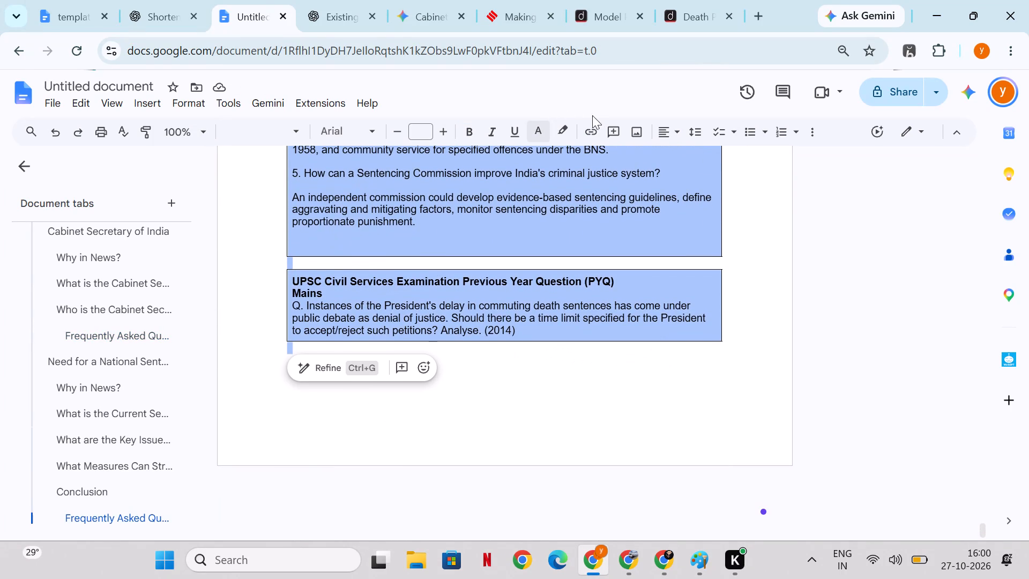
pyautogui.rightClick(528, 216)
pyautogui.click(554, 158)
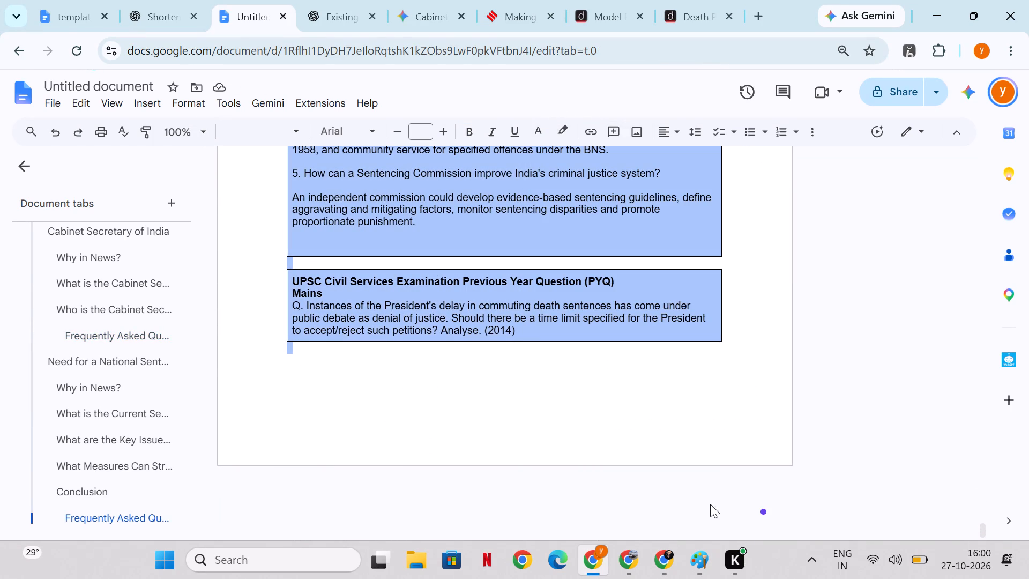
# Switch to the shared 27-10-2026 document and paste the article below the "Read More: Green Propulsion System" box at the end.
pyautogui.click(659, 559)
pyautogui.scroll(-8, 304, 337)
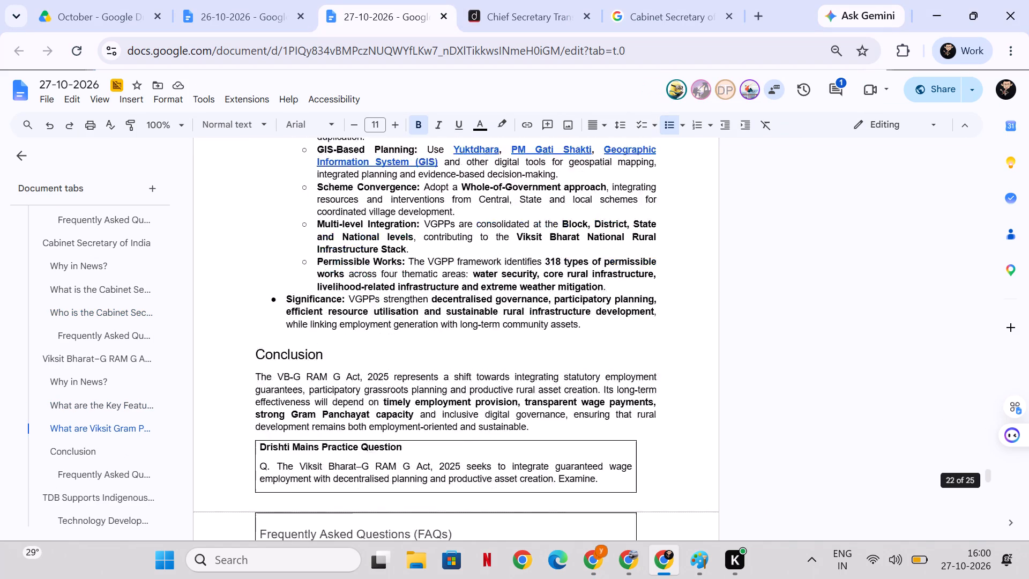
pyautogui.scroll(-13, 304, 337)
pyautogui.click(304, 337)
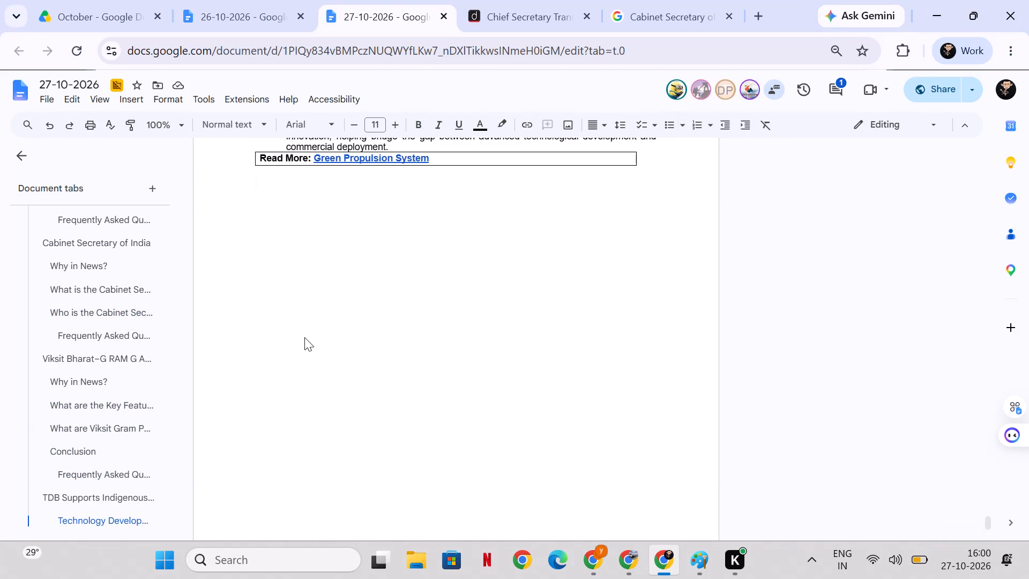
pyautogui.hotkey('ctrl', 'v')
# Examine the pasted article from its tags and keywords through the measures section for content and formatting.
pyautogui.scroll(5, 304, 337)
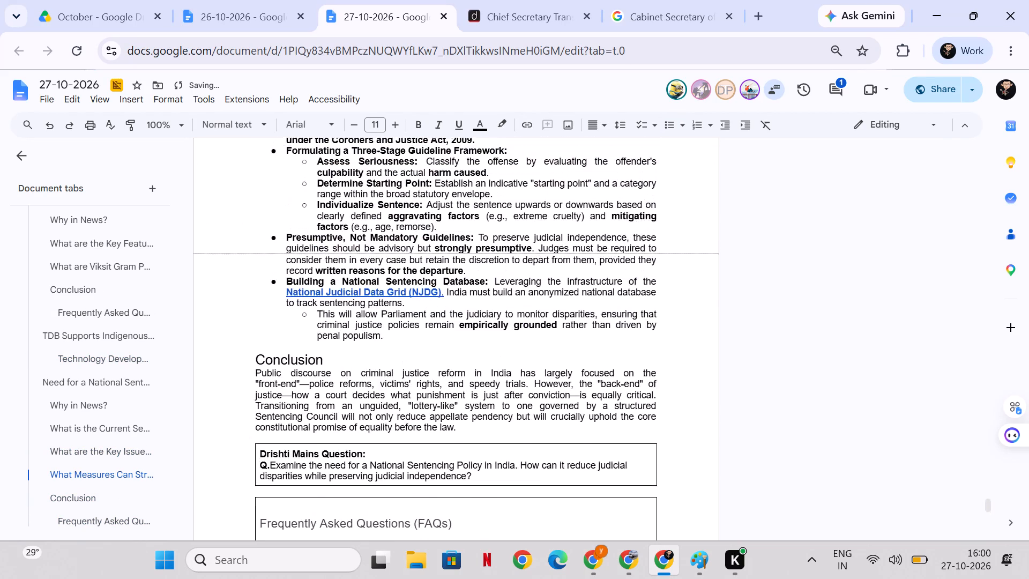
pyautogui.scroll(5, 304, 332)
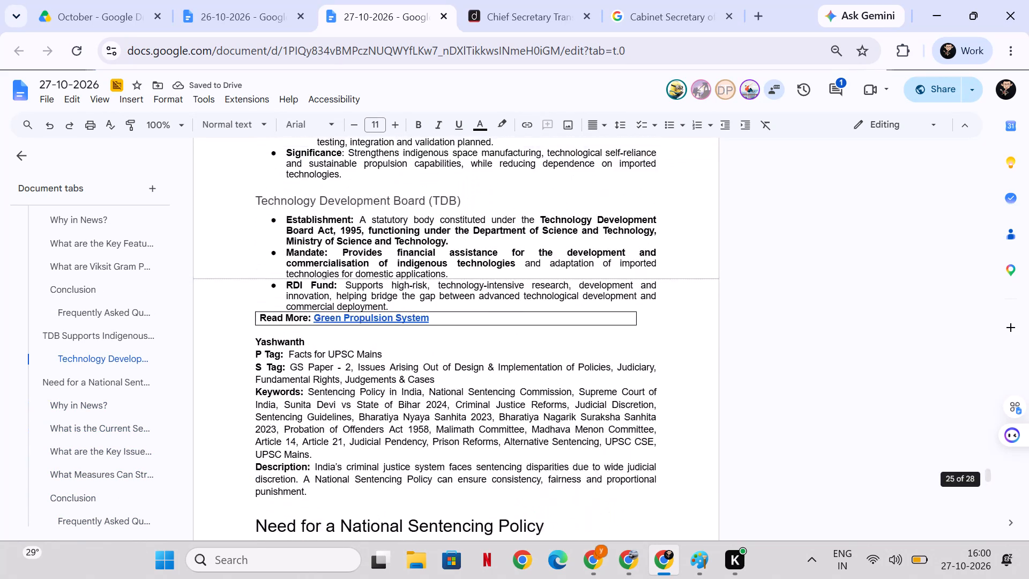
pyautogui.scroll(1, 304, 332)
pyautogui.scroll(-1, 304, 332)
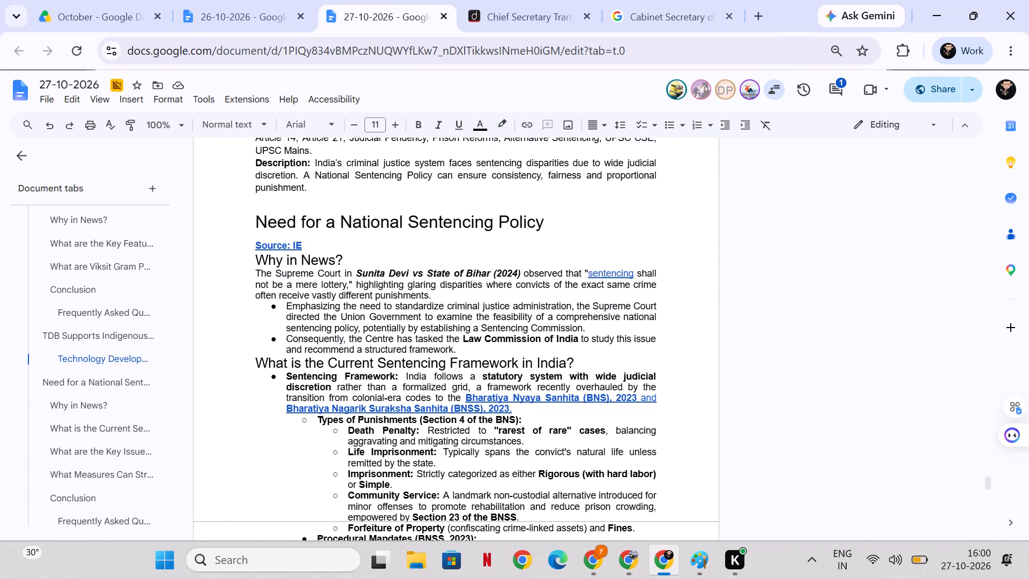
pyautogui.scroll(-1, 455, 246)
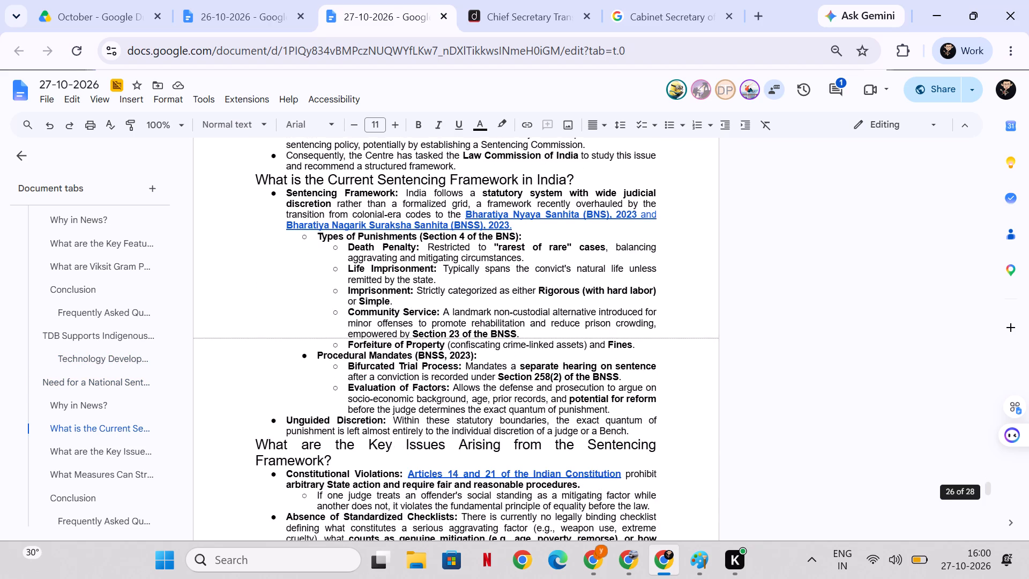
pyautogui.scroll(-3, 455, 246)
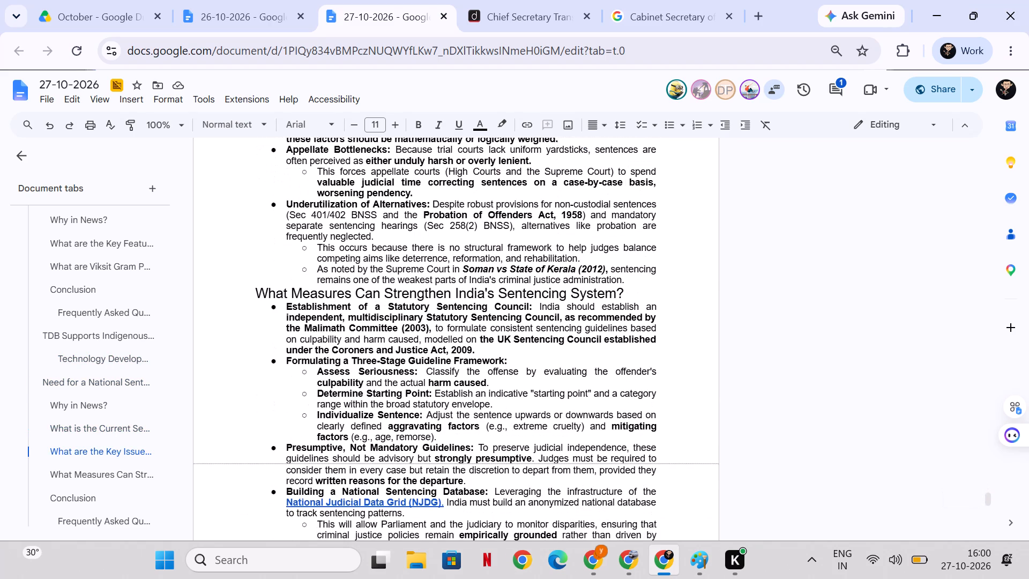
pyautogui.scroll(-3, 455, 246)
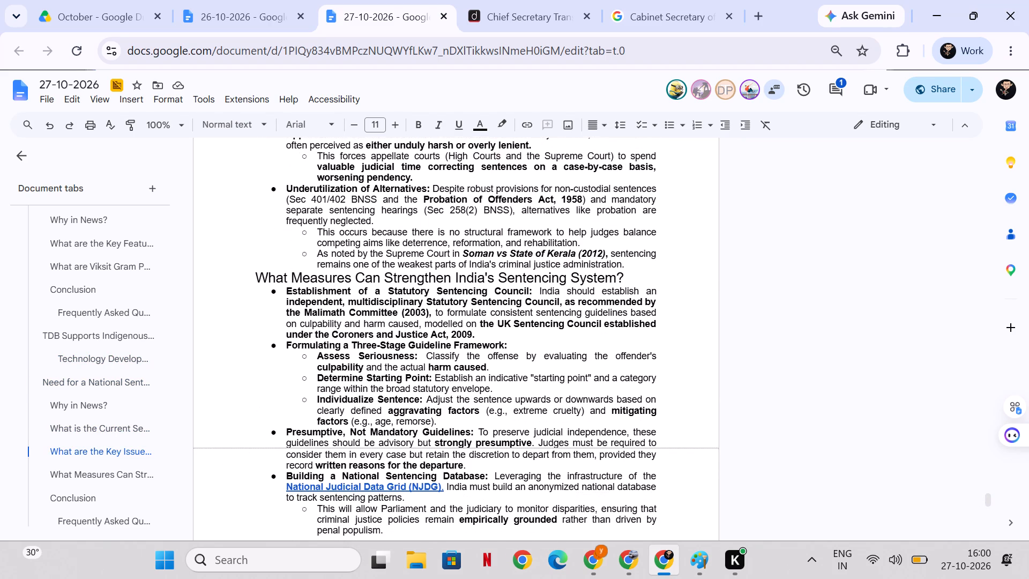
# Replace "Policy" in the pasted article's title with "Council:", copied from the Establishment of a Statutory Sentencing Council bullet.
pyautogui.moveTo(438, 289); pyautogui.dragTo(532, 292)
pyautogui.hotkey('ctrl', 'c')
pyautogui.scroll(6, 467, 268)
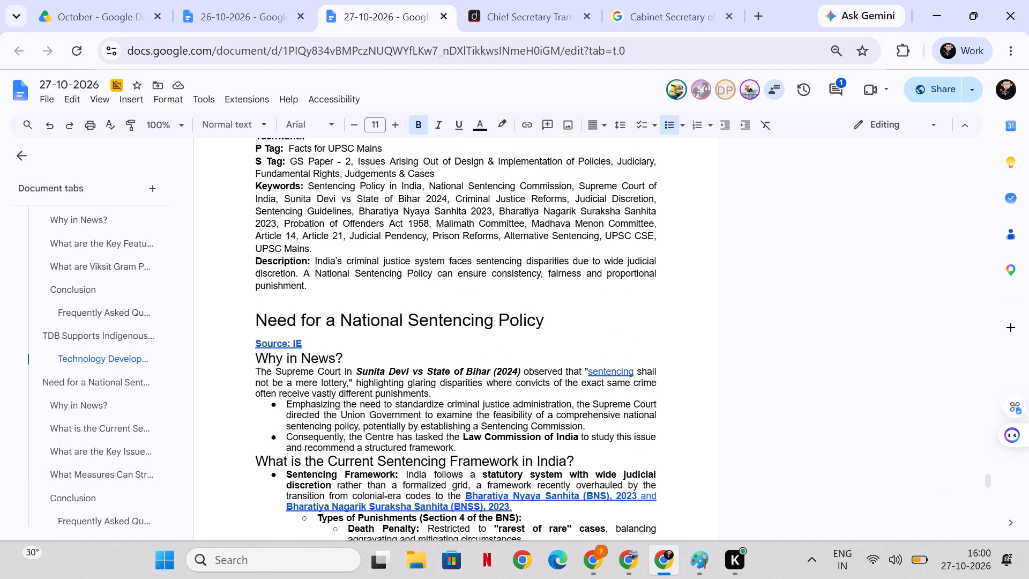
pyautogui.moveTo(499, 314); pyautogui.dragTo(553, 322)
pyautogui.hotkey('ctrl', 'shift', 'v')
pyautogui.moveTo(504, 315); pyautogui.dragTo(583, 324)
pyautogui.press('BackSpace')
# Delete the trailing colon so the title reads "Need for a National Sentencing Council".
pyautogui.press('Right')
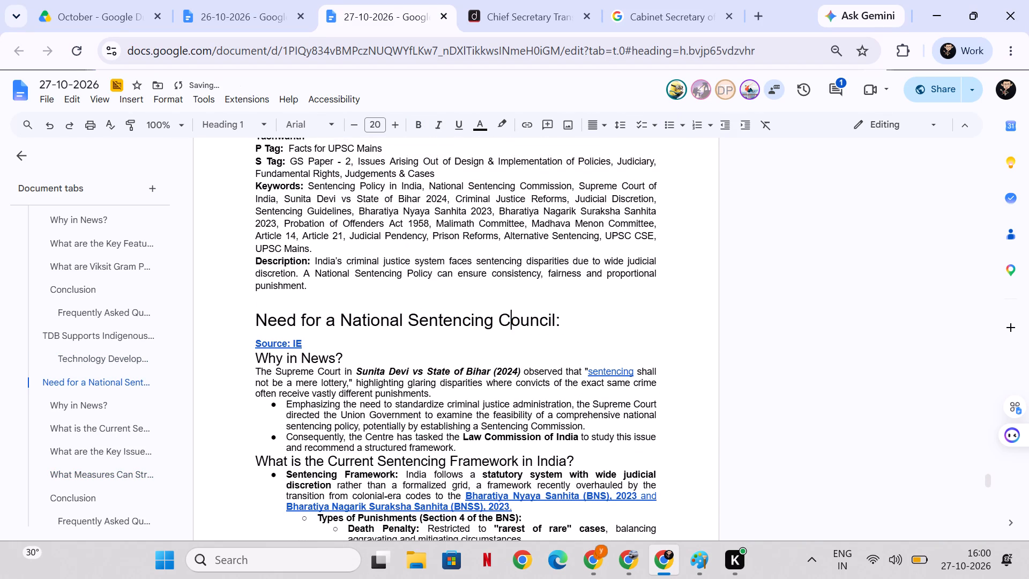
pyautogui.press('Right')
pyautogui.press('Right')
pyautogui.press('Right')
pyautogui.press('Right')
pyautogui.press('Right')
pyautogui.press('Right')
pyautogui.press('BackSpace')
pyautogui.hotkey('ctrl', 'z')
pyautogui.press('Right')
pyautogui.press('BackSpace')
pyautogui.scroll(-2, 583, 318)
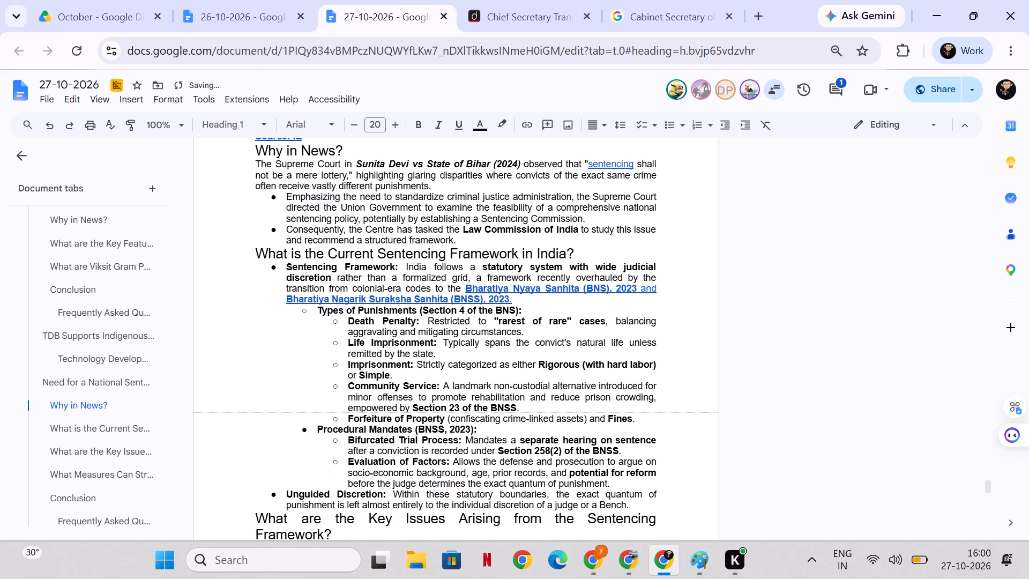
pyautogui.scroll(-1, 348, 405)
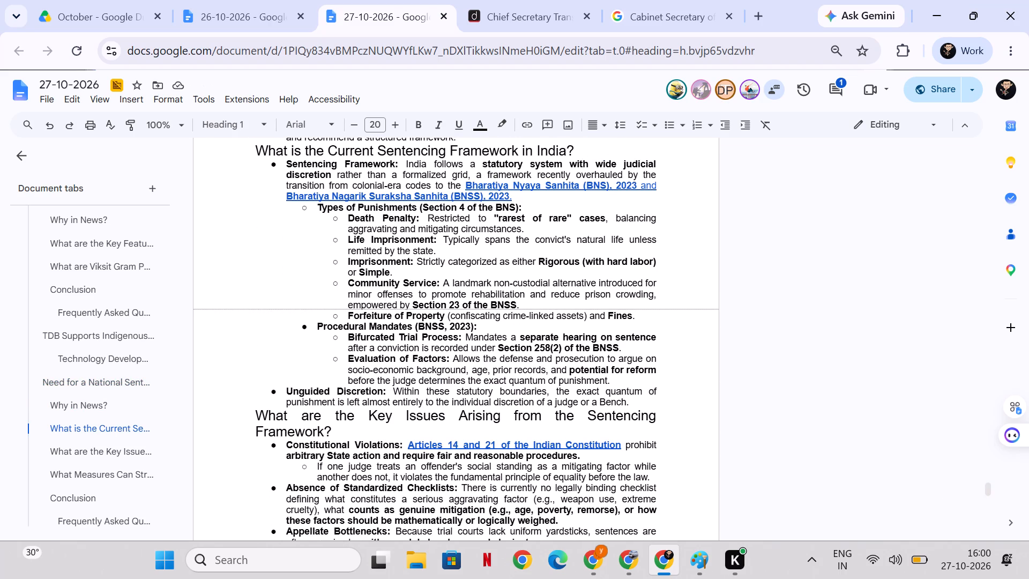
# Examine the pasted article from the current sentencing framework section through the Conclusion and Mains question.
pyautogui.scroll(-1, 375, 308)
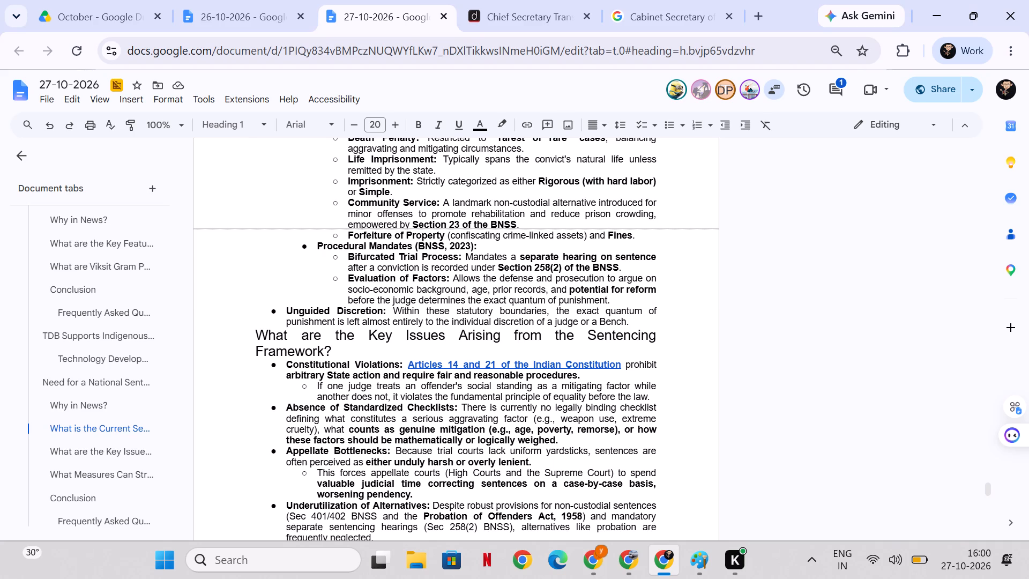
pyautogui.scroll(2, 390, 350)
pyautogui.scroll(-2, 390, 350)
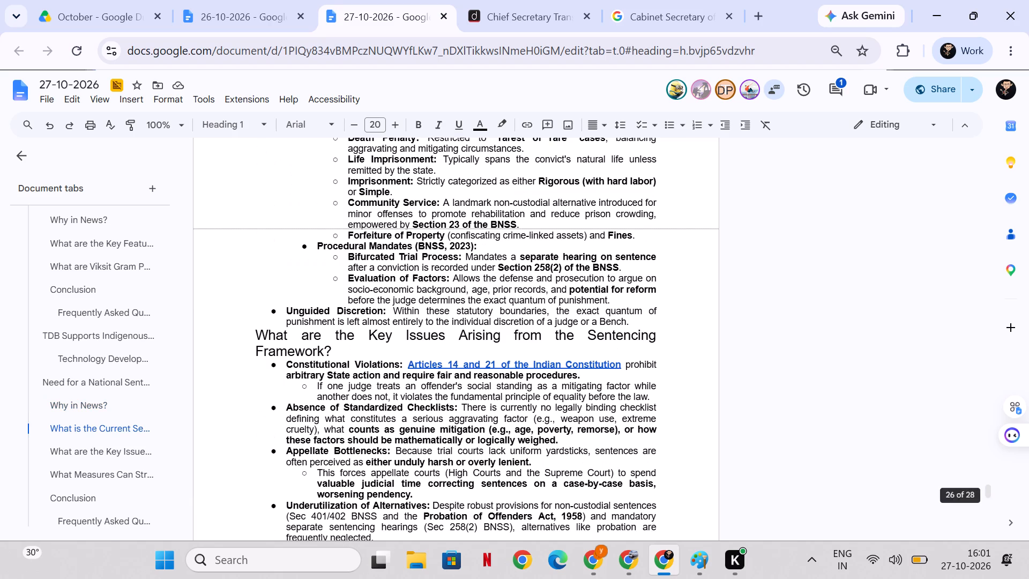
pyautogui.scroll(3, 390, 379)
pyautogui.scroll(-7, 390, 382)
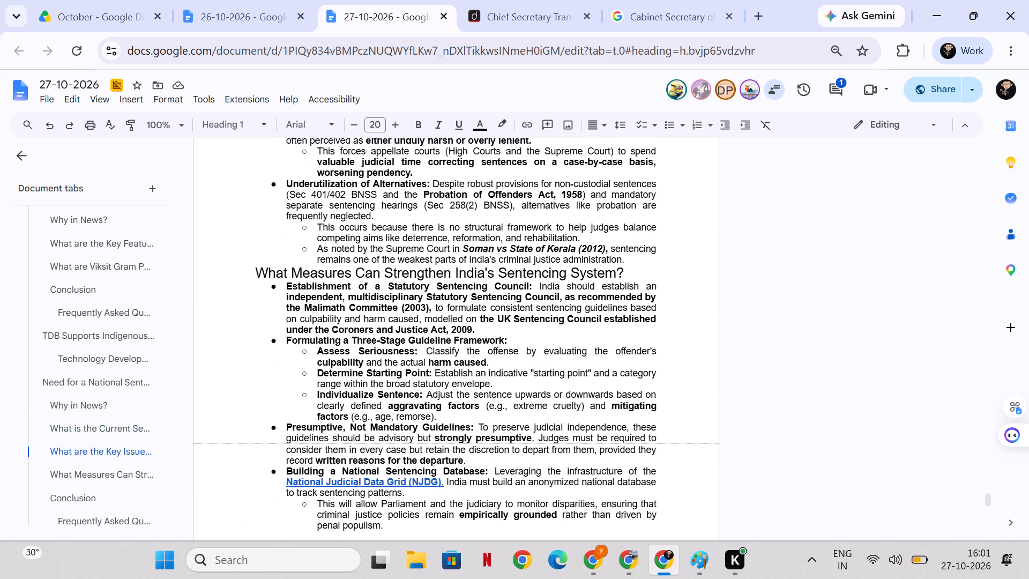
pyautogui.scroll(-2, 390, 383)
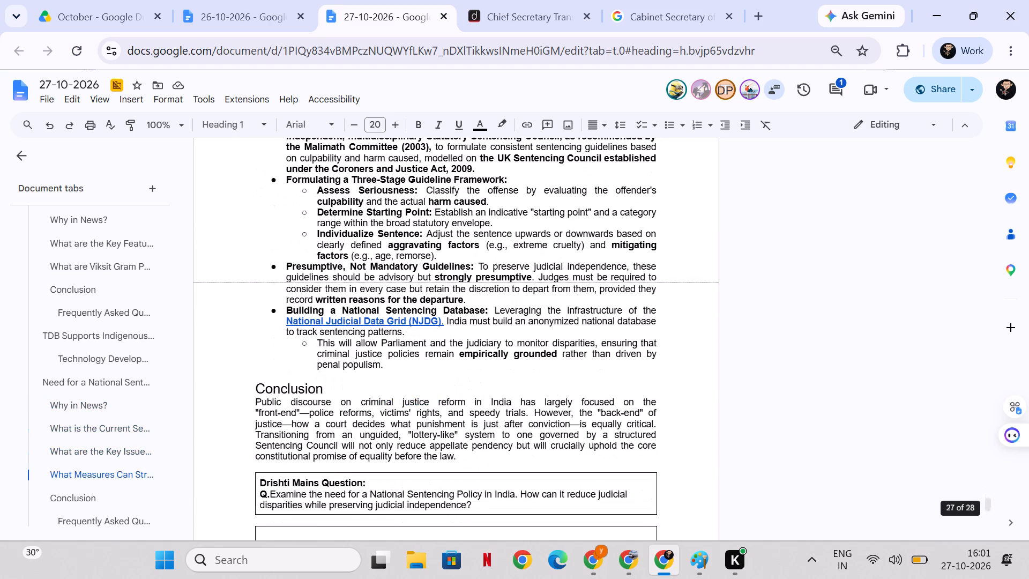
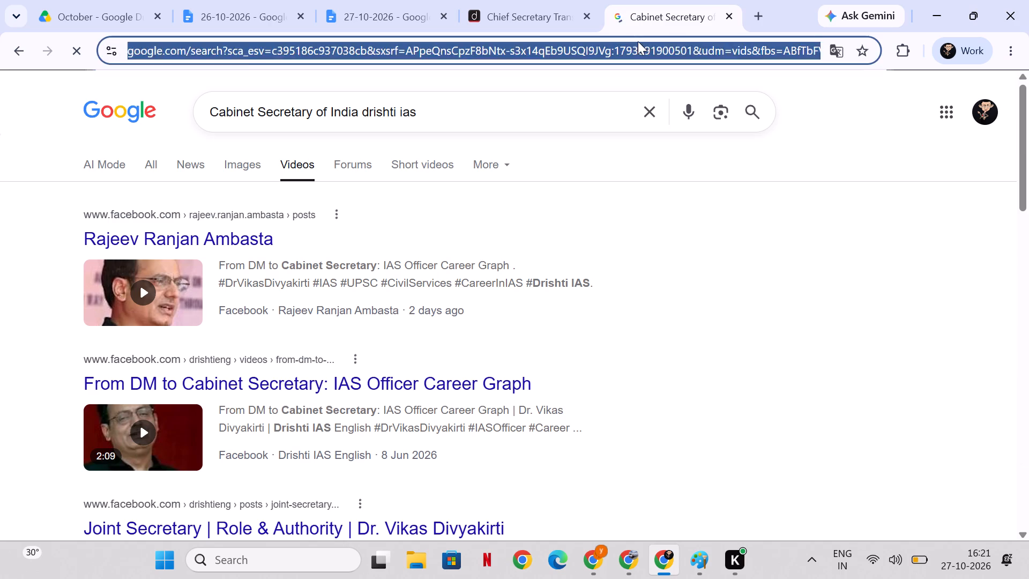
# Search the web for "Law Commission of India drishti ias" and copy the link address of the first Drishti IAS result.
pyautogui.hotkey('ctrl', 'v')
pyautogui.press('space')
pyautogui.write('drishti ias')
pyautogui.press('Return')
pyautogui.scroll(-2, 205, 252)
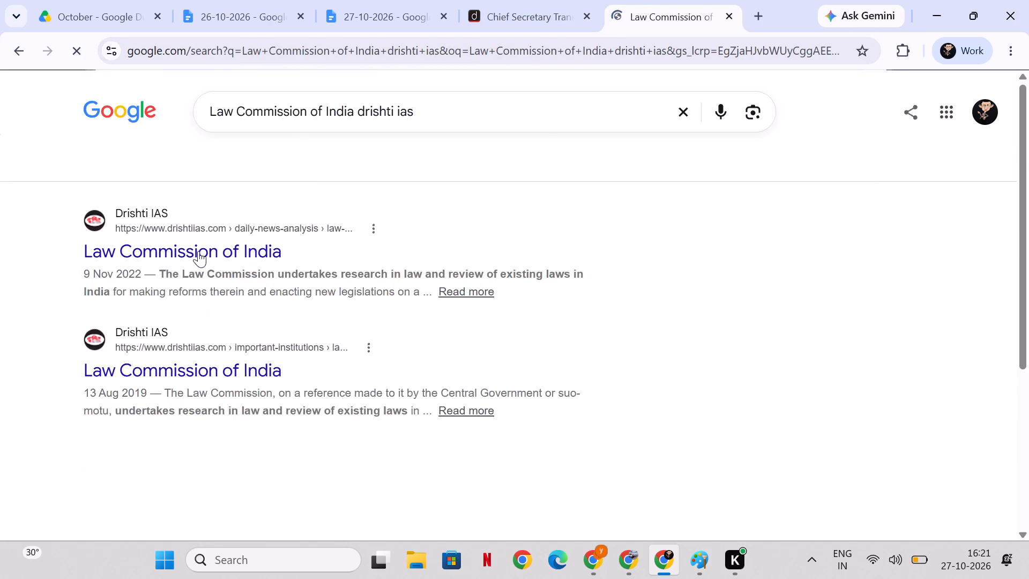
pyautogui.scroll(4, 197, 243)
pyautogui.rightClick(206, 233)
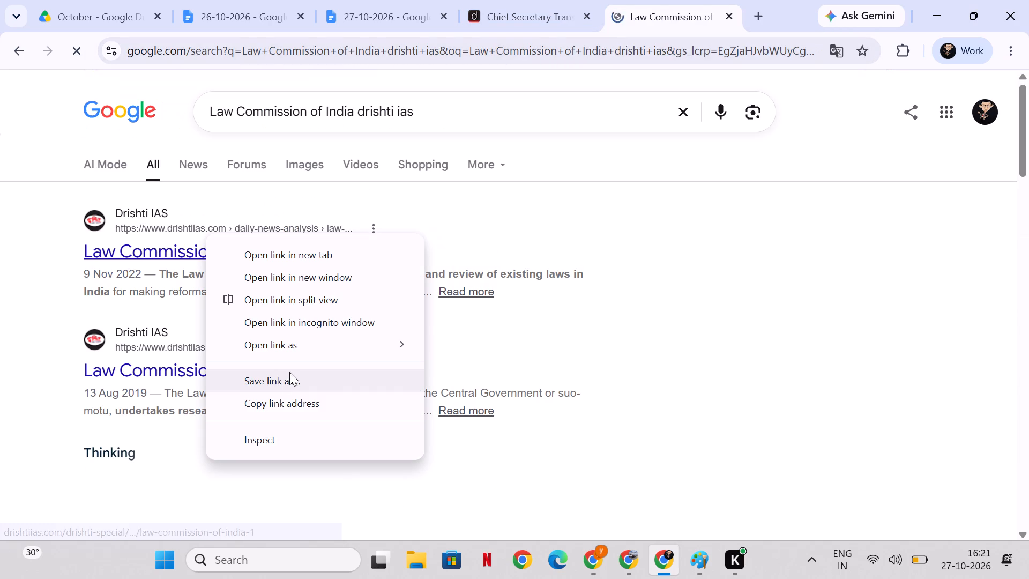
pyautogui.click(300, 409)
# Link "Law Commission of India" in the 27-10-2026 document to the copied address and reply "D" to the LINK comment.
pyautogui.click(422, 0)
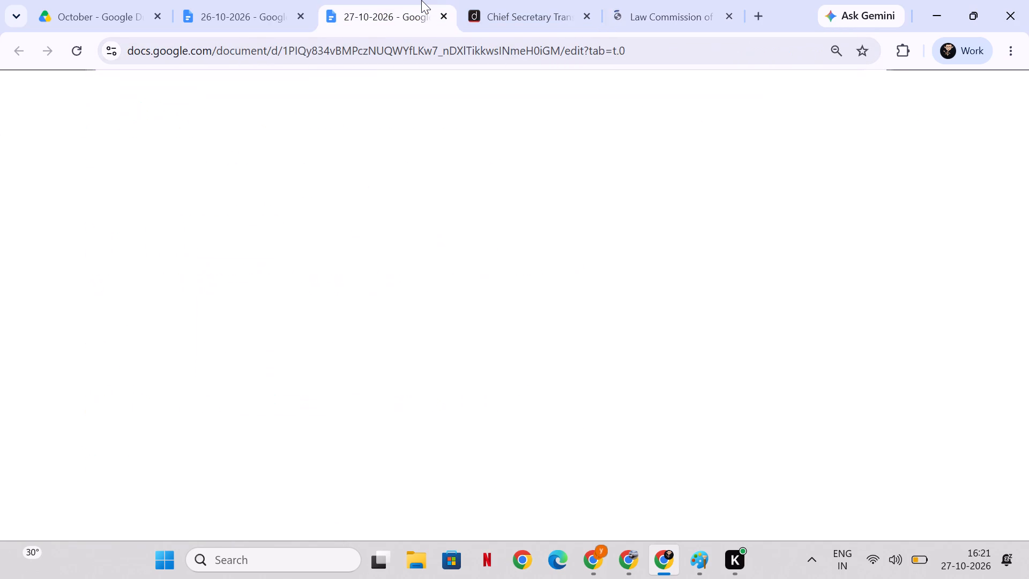
pyautogui.hotkey('ctrl', 'k')
pyautogui.hotkey('ctrl', 'v')
pyautogui.hotkey('ctrl', 'Return')
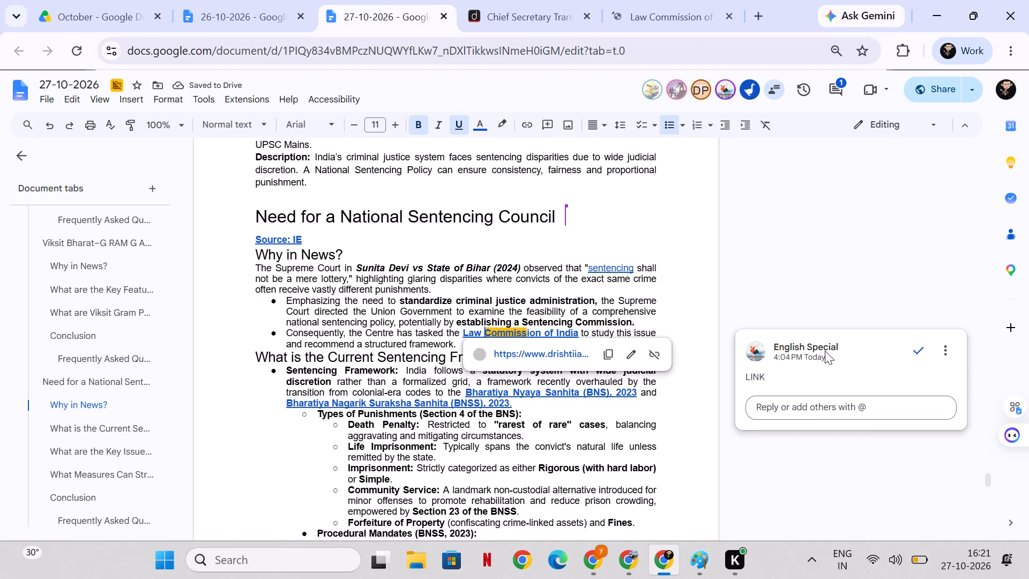
pyautogui.click(925, 435)
# Copy the commented "Inconsistent Judicial Reasoning" point into the empty bullet ending the key issues section, without formatting.
pyautogui.scroll(-2, 888, 395)
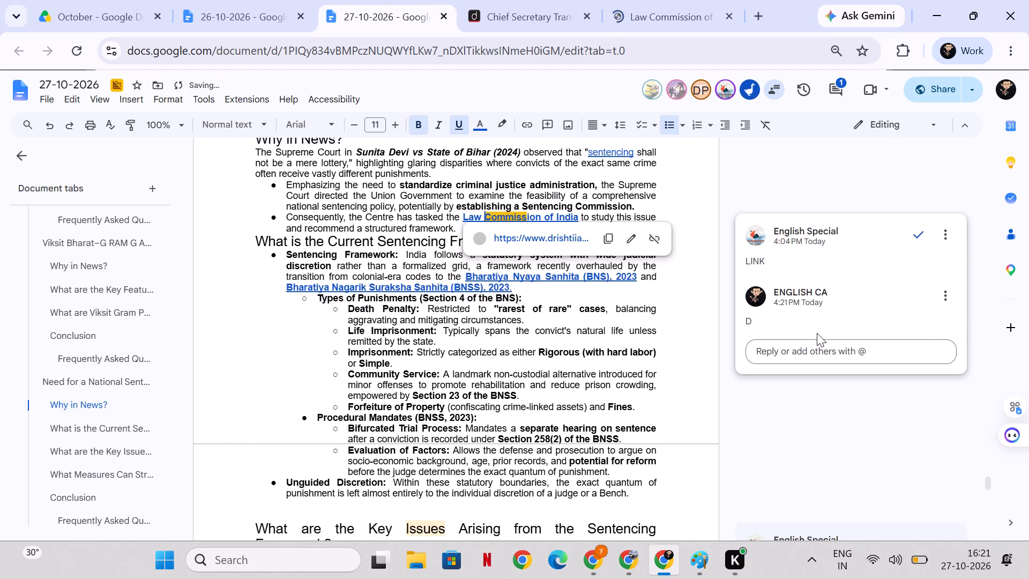
pyautogui.scroll(-2, 817, 333)
pyautogui.click(810, 400)
pyautogui.scroll(-1, 810, 400)
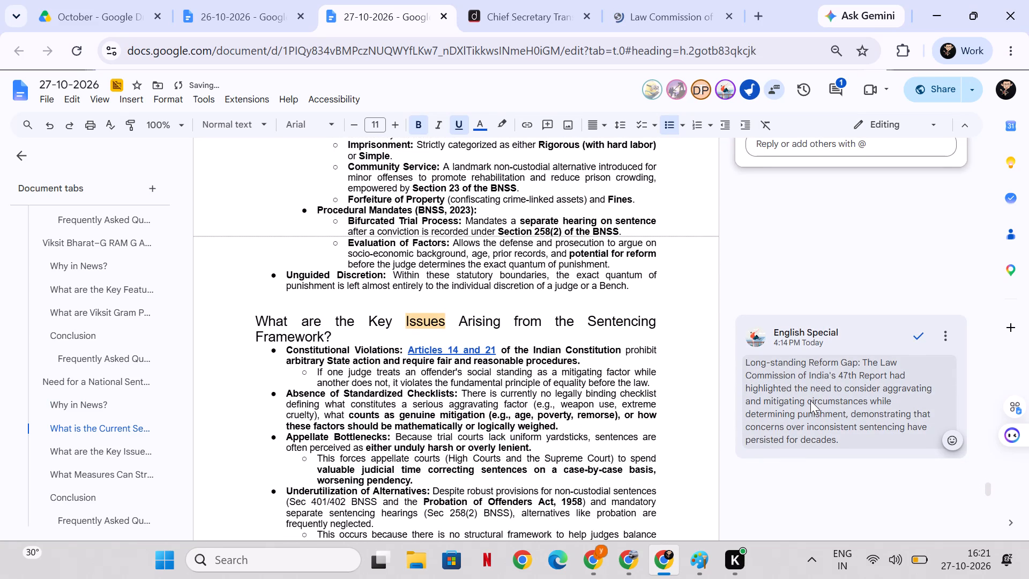
pyautogui.scroll(-1, 810, 400)
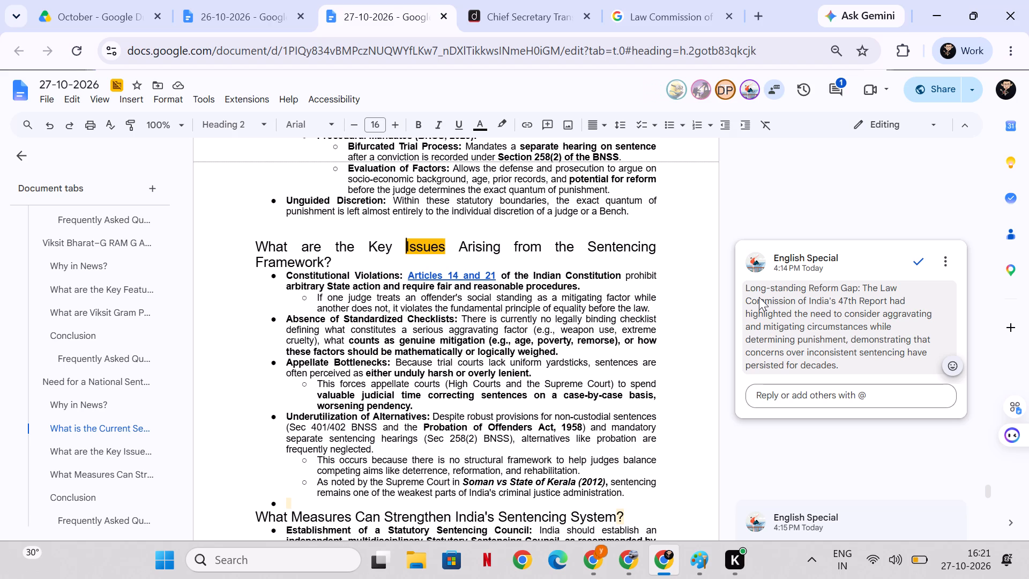
pyautogui.scroll(-2, 759, 297)
pyautogui.click(796, 400)
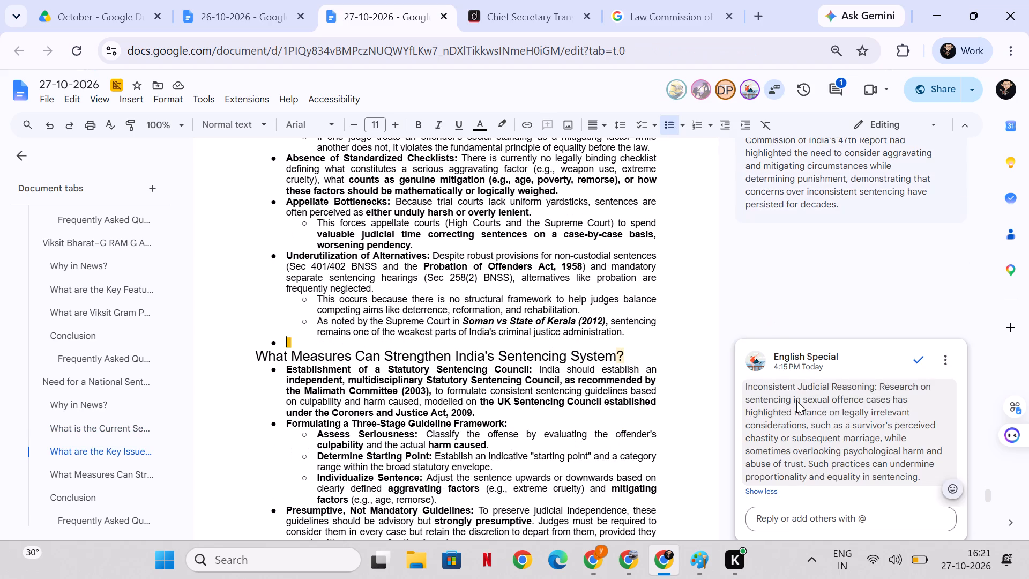
pyautogui.scroll(-1, 794, 396)
pyautogui.moveTo(742, 308); pyautogui.dragTo(844, 394)
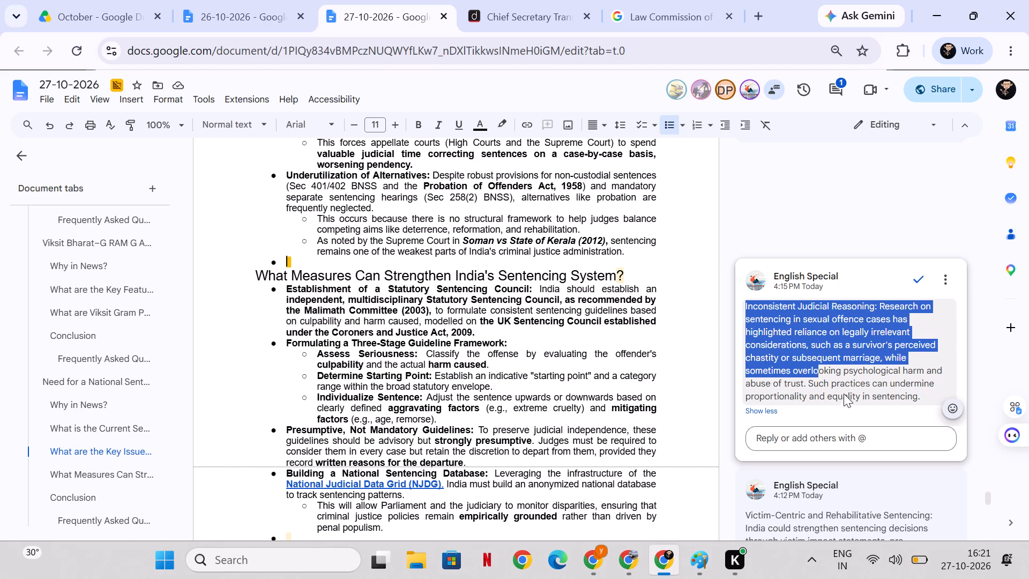
pyautogui.moveTo(844, 394); pyautogui.dragTo(933, 400)
pyautogui.hotkey('ctrl', 'c')
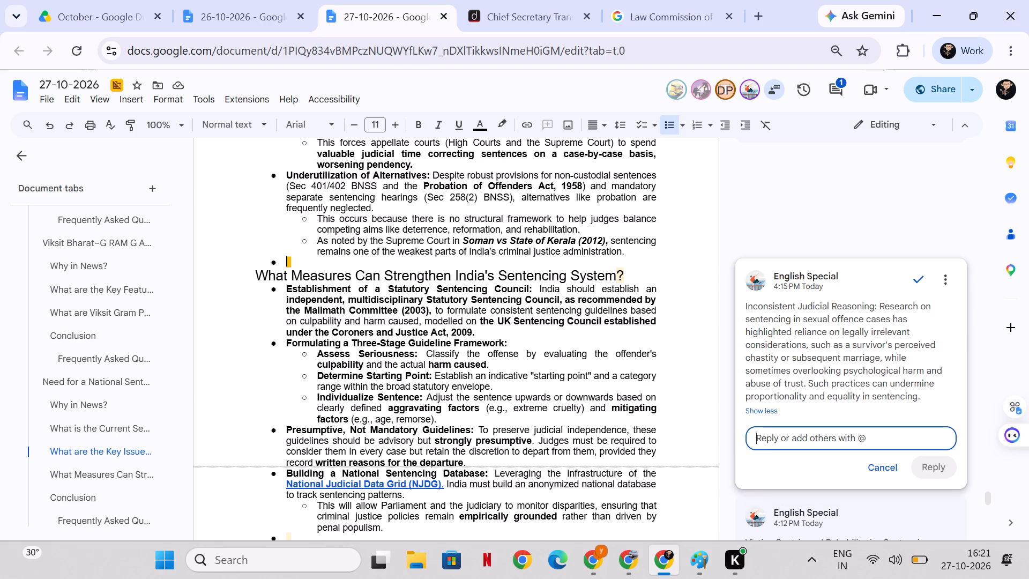
pyautogui.click(453, 261)
pyautogui.hotkey('ctrl', 'shift', 'v')
# Bold the lead-in "Inconsistent Judicial Reasoning:" of the new bullet.
pyautogui.moveTo(285, 264); pyautogui.dragTo(285, 264)
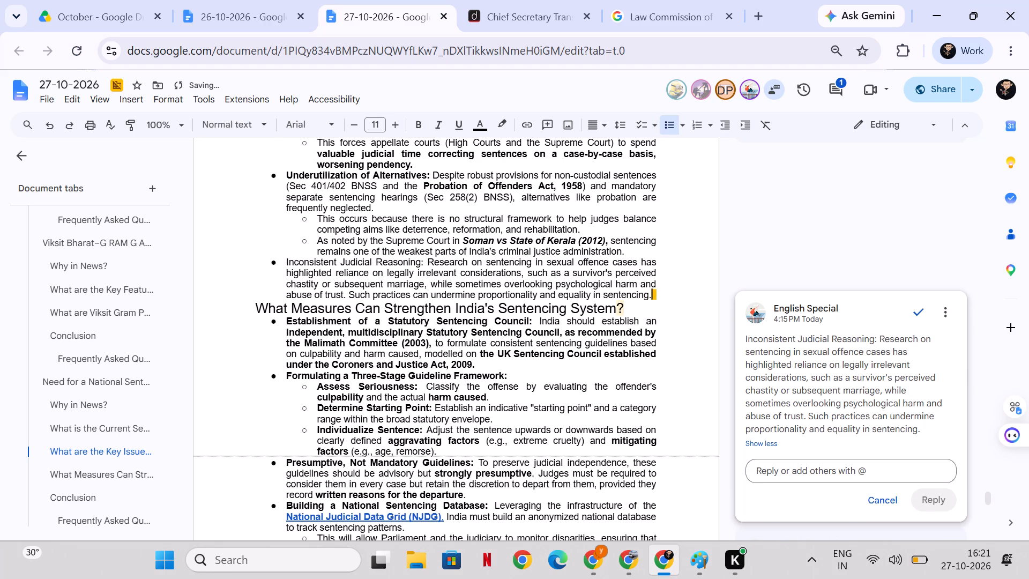
pyautogui.moveTo(285, 264); pyautogui.dragTo(427, 266)
pyautogui.hotkey('ctrl', 'b')
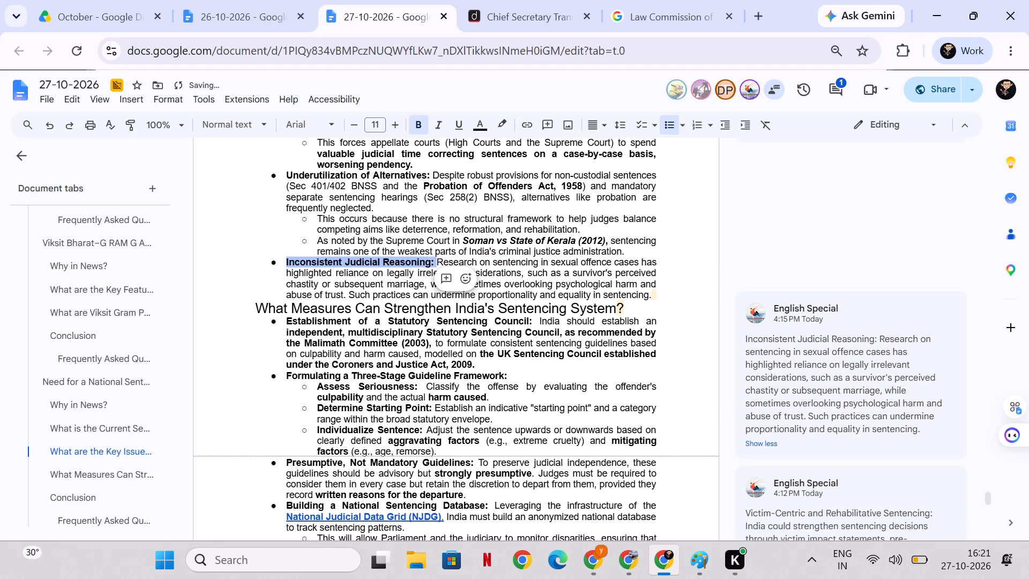
# Reply "d" to the Inconsistent Judicial Reasoning comment.
pyautogui.click(397, 279)
pyautogui.click(444, 287)
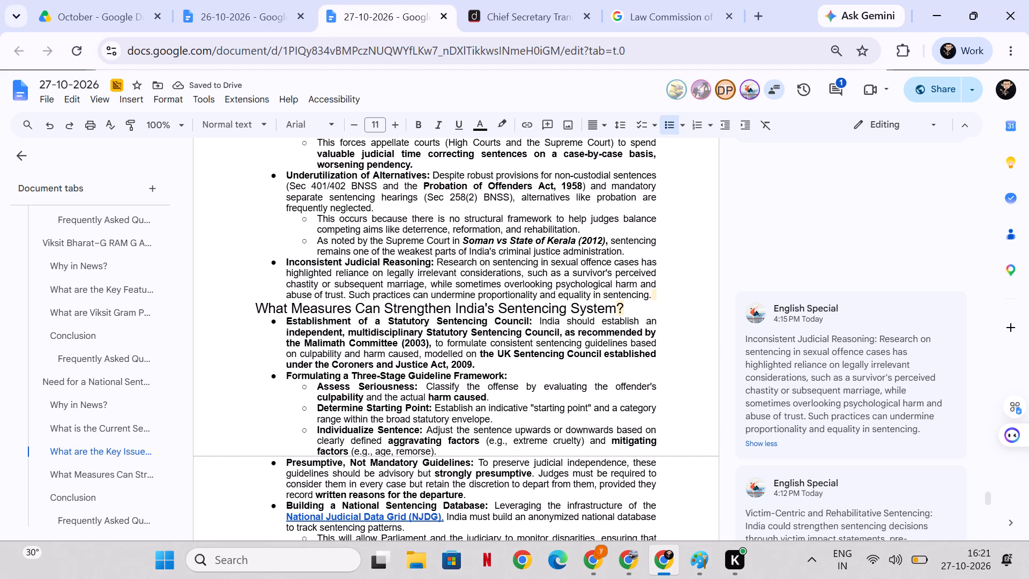
pyautogui.click(928, 493)
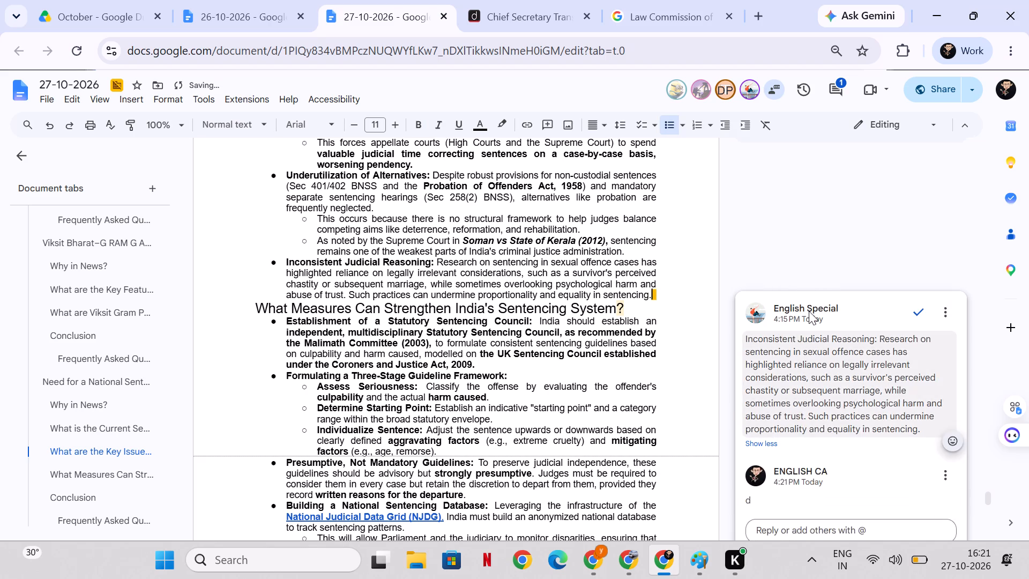
# Copy the commented "Victim-Centric and Rehabilitative Sentencing" point into the empty bullet ending the measures section, without formatting.
pyautogui.scroll(-2, 809, 306)
pyautogui.click(815, 427)
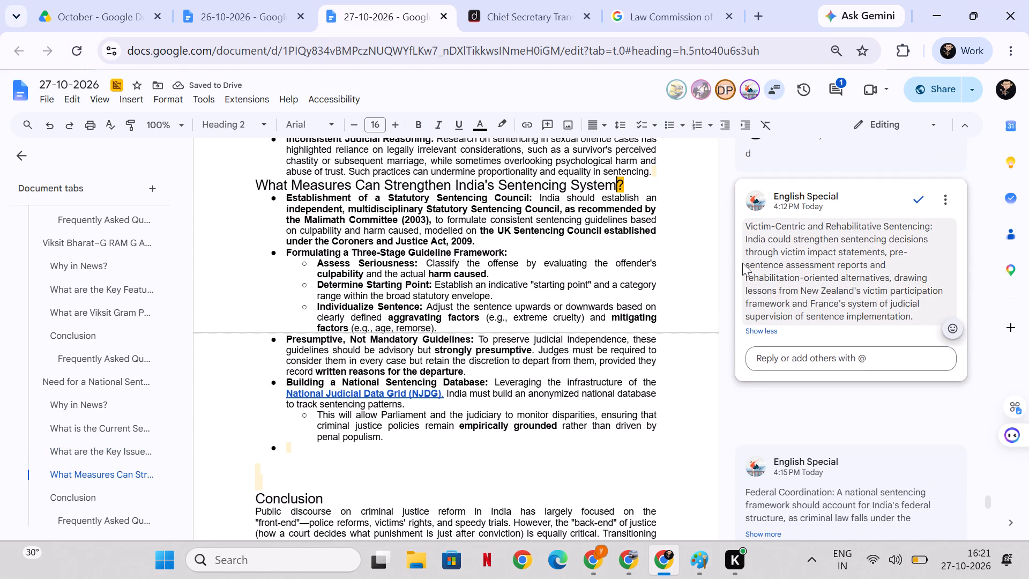
pyautogui.moveTo(742, 227); pyautogui.dragTo(908, 312)
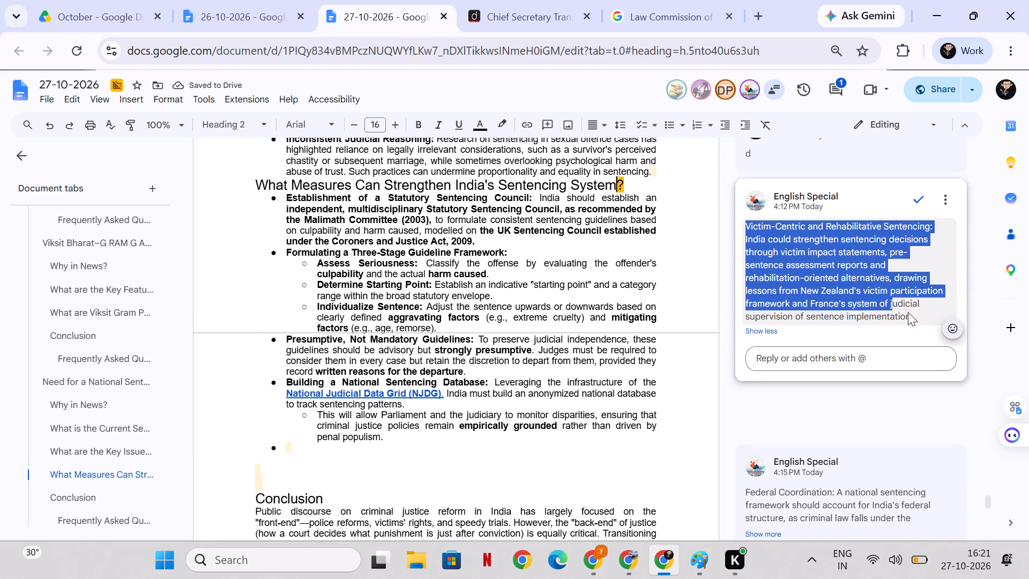
pyautogui.moveTo(908, 312); pyautogui.dragTo(927, 318)
pyautogui.hotkey('ctrl', 'c')
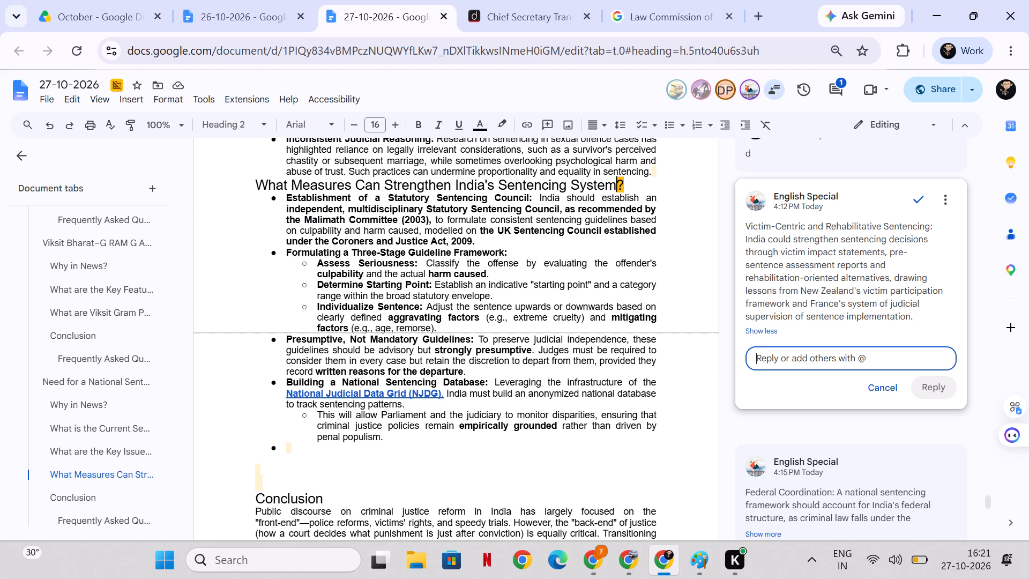
pyautogui.click(228, 473)
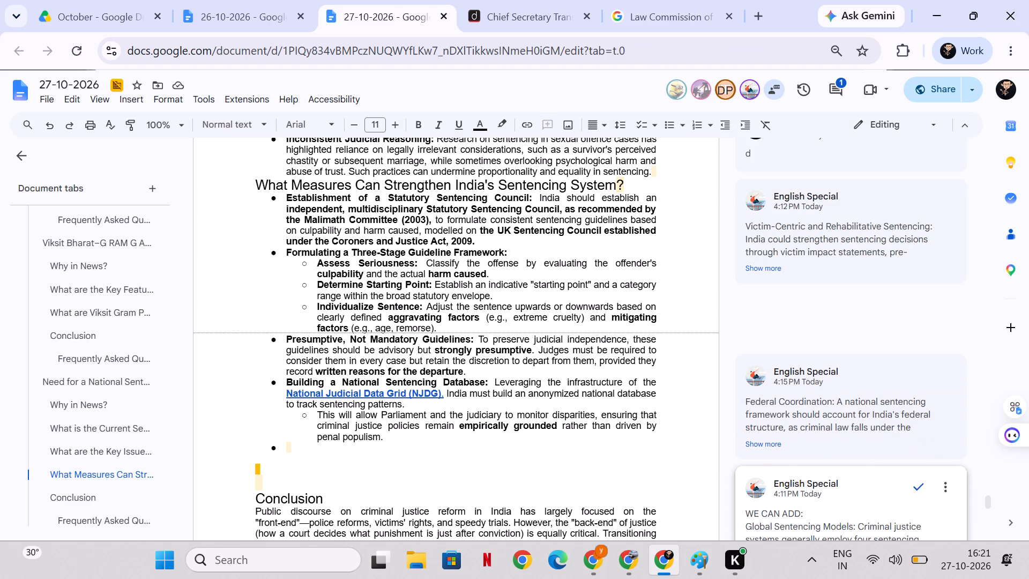
pyautogui.click(279, 450)
pyautogui.hotkey('ctrl', 'shift', 'v')
# Bold the lead-in "Victim-Centric and Rehabilitative Sentencing:" of the new bullet.
pyautogui.moveTo(279, 450); pyautogui.dragTo(468, 450)
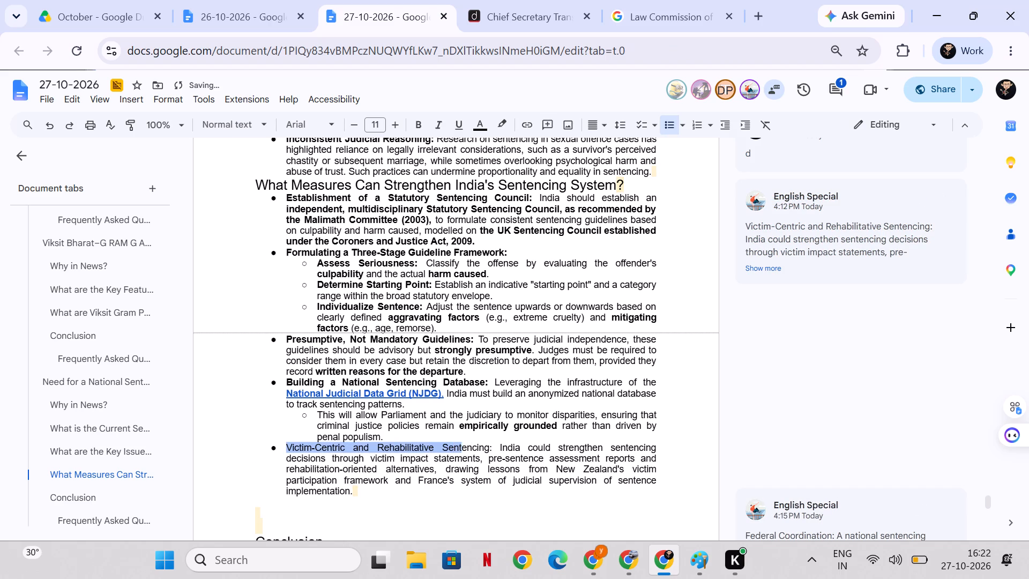
pyautogui.moveTo(468, 450); pyautogui.dragTo(493, 451)
pyautogui.hotkey('ctrl', 'b')
pyautogui.click(357, 457)
# Bold the bullet's closing text from "New Zealand's victim participation framework" through "judicial supervision of sentence implementation.".
pyautogui.scroll(-1, 360, 455)
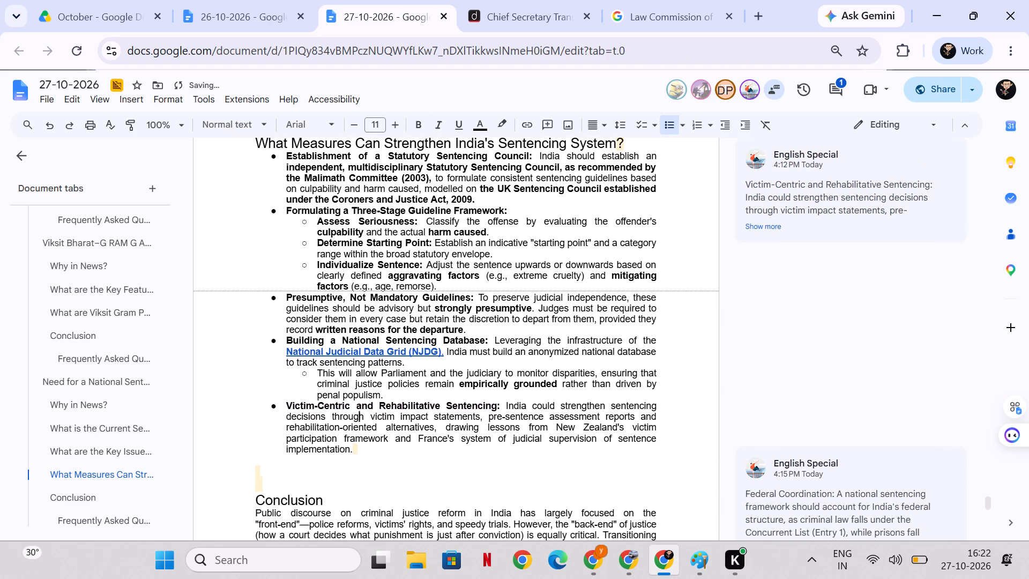
pyautogui.scroll(-1, 360, 455)
pyautogui.moveTo(371, 416); pyautogui.dragTo(533, 422)
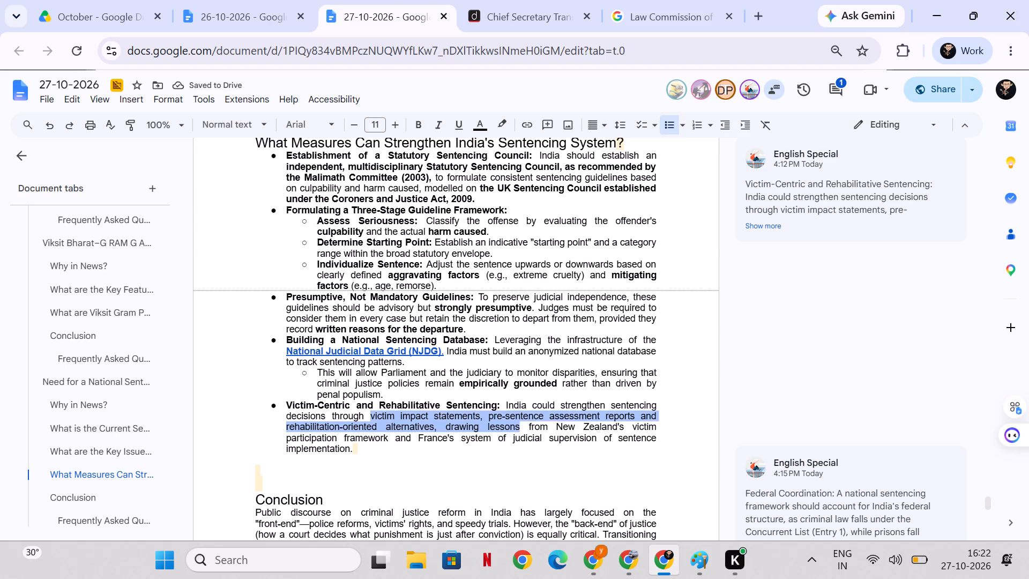
pyautogui.moveTo(533, 422); pyautogui.dragTo(439, 426)
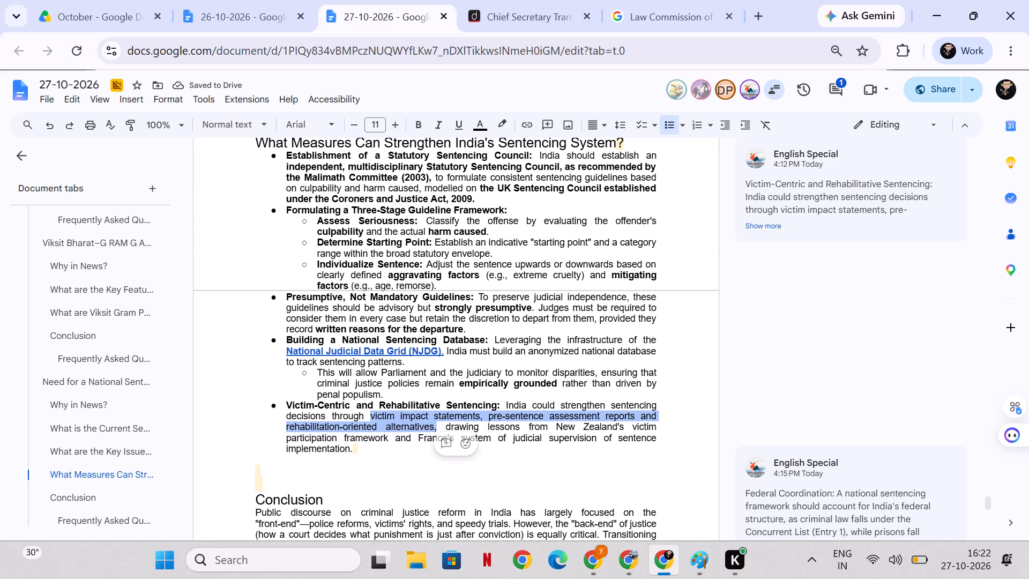
pyautogui.moveTo(548, 425); pyautogui.dragTo(557, 453)
pyautogui.hotkey('ctrl', 'b')
# Add the commented "Federal Coordination" point as a new bullet after the Victim-Centric and Rehabilitative Sentencing point.
pyautogui.scroll(-1, 561, 452)
pyautogui.click(825, 442)
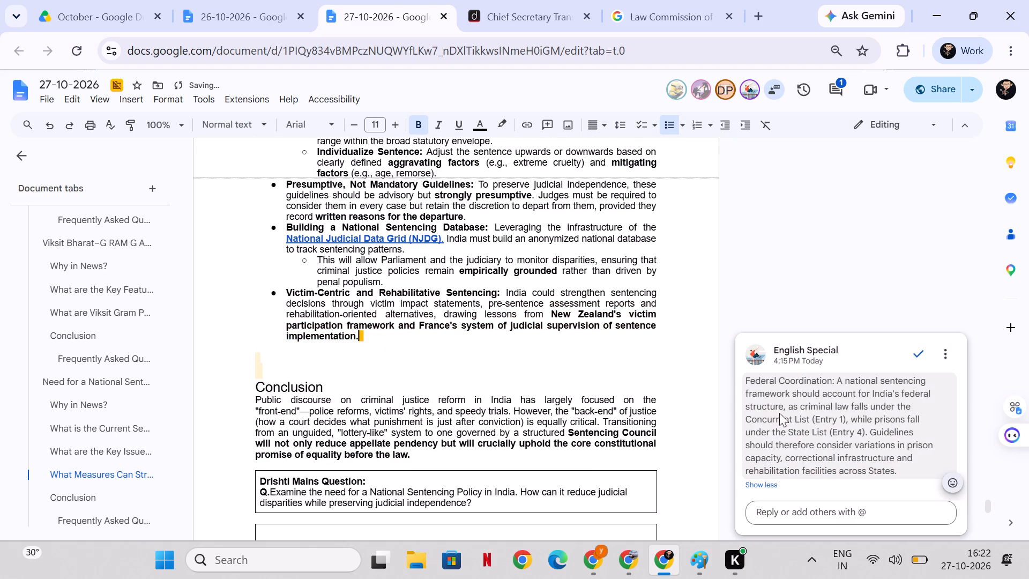
pyautogui.moveTo(746, 380); pyautogui.dragTo(915, 455)
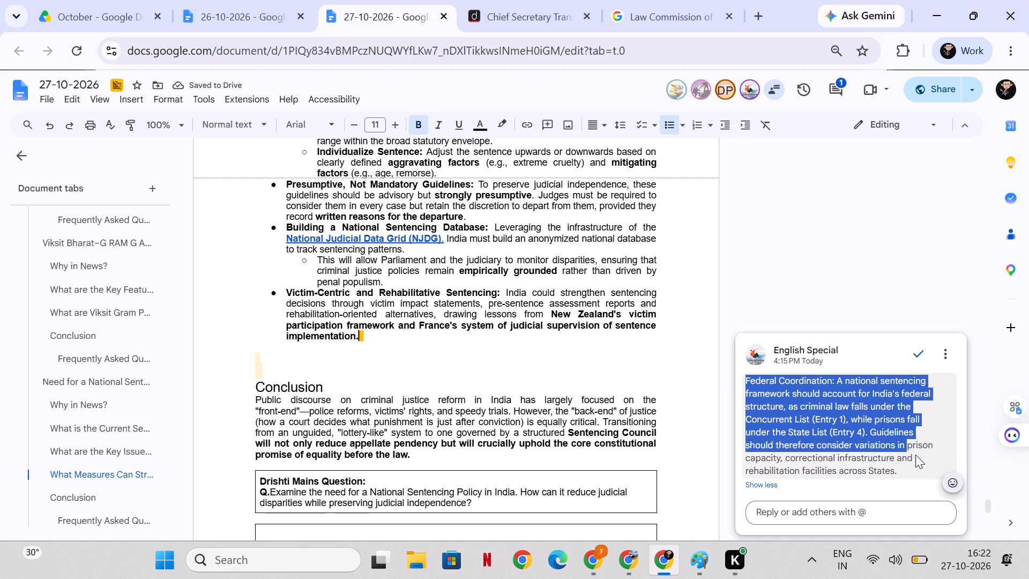
pyautogui.moveTo(915, 455); pyautogui.dragTo(916, 467)
pyautogui.hotkey('ctrl', 'c')
pyautogui.click(375, 339)
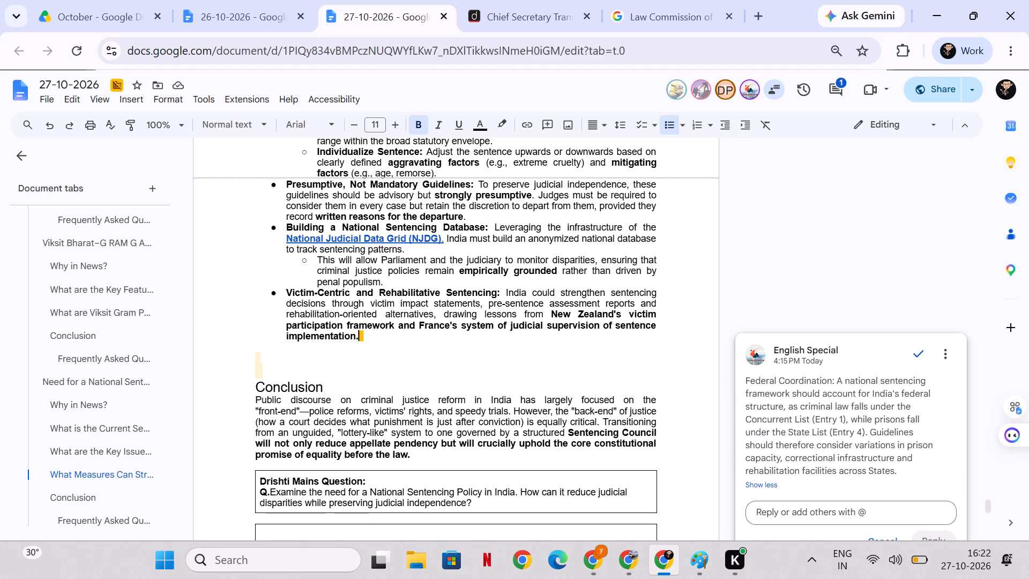
pyautogui.press('Return')
pyautogui.hotkey('ctrl', 'shift', 'v')
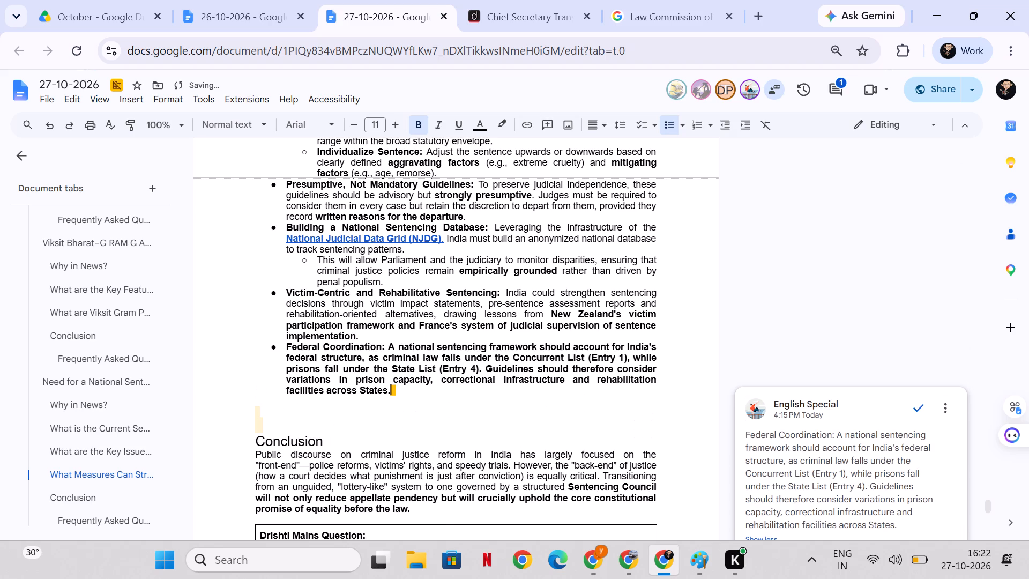
# Remove bold from the Federal Coordination bullet's text following its lead-in.
pyautogui.moveTo(391, 348); pyautogui.dragTo(405, 395)
pyautogui.hotkey('ctrl', 'b')
pyautogui.click(405, 377)
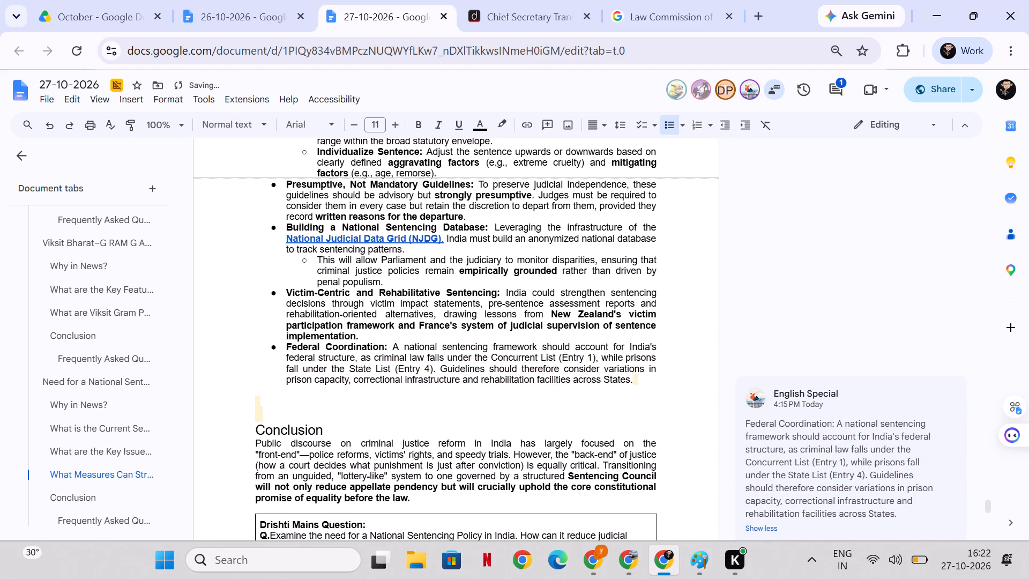
# Split the Federal Coordination sentence starting "Guidelines should therefore consider variations" into an indented sub-bullet.
pyautogui.click(286, 360)
pyautogui.click(422, 362)
pyautogui.click(443, 369)
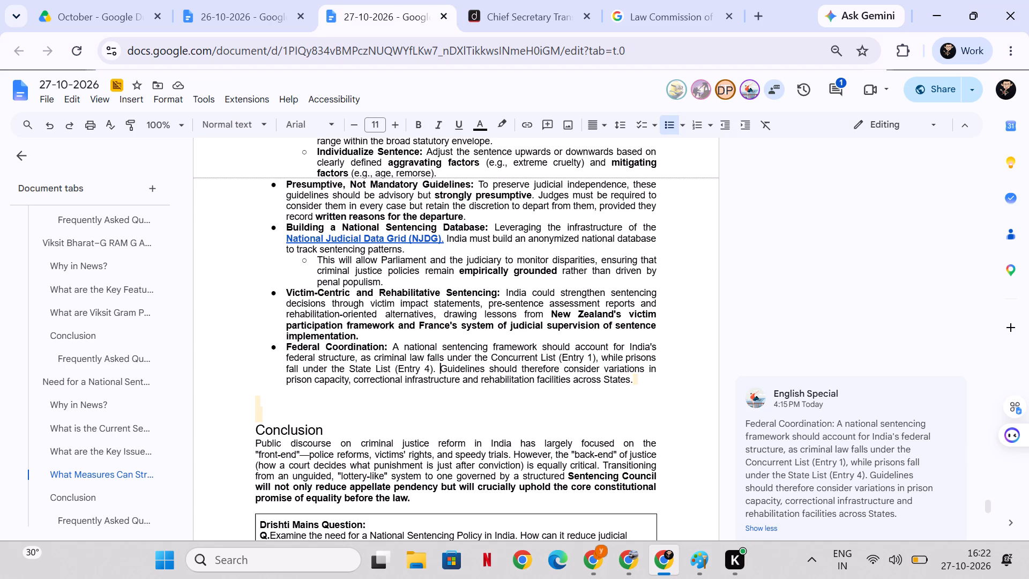
pyautogui.press('Return')
pyautogui.press('Tab')
# Reply "D" to the Federal Coordination comment.
pyautogui.scroll(-1, 560, 331)
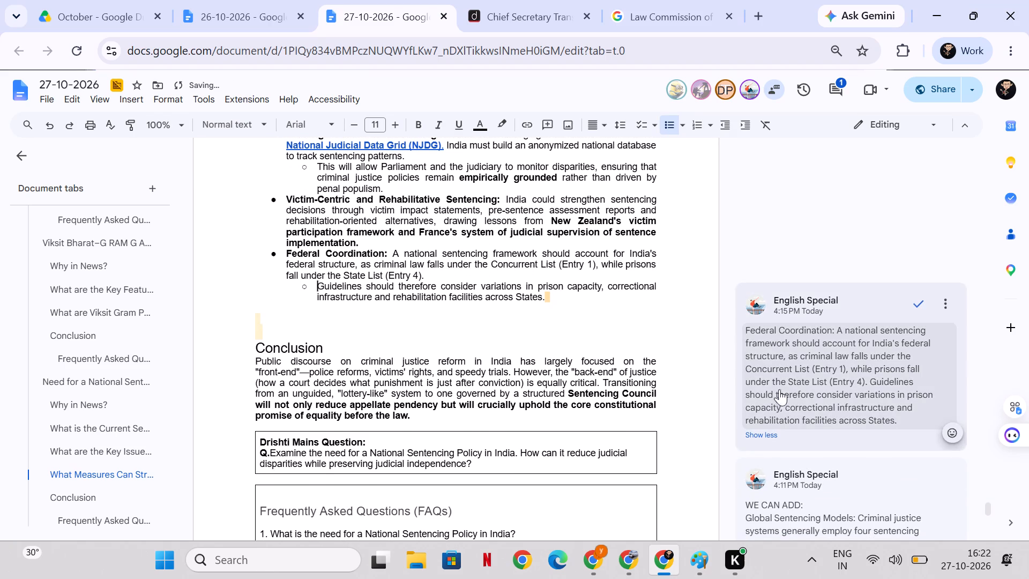
pyautogui.click(930, 504)
# Add the commented "Global Sentencing Models" point, without "WE CAN ADD:", as a new main-level bullet after the Federal Coordination sub-bullet.
pyautogui.scroll(-1, 855, 370)
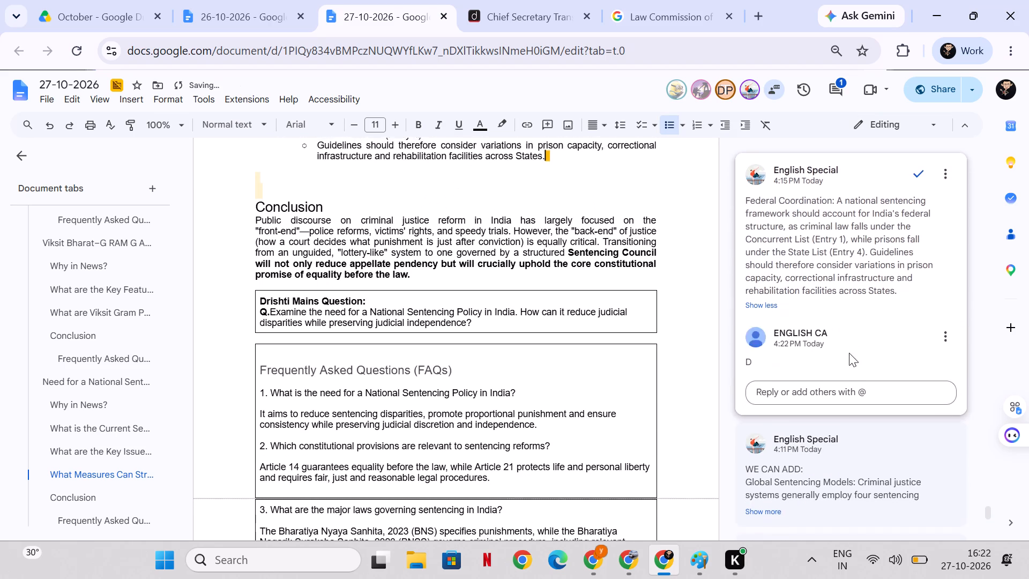
pyautogui.scroll(-1, 849, 353)
pyautogui.click(827, 410)
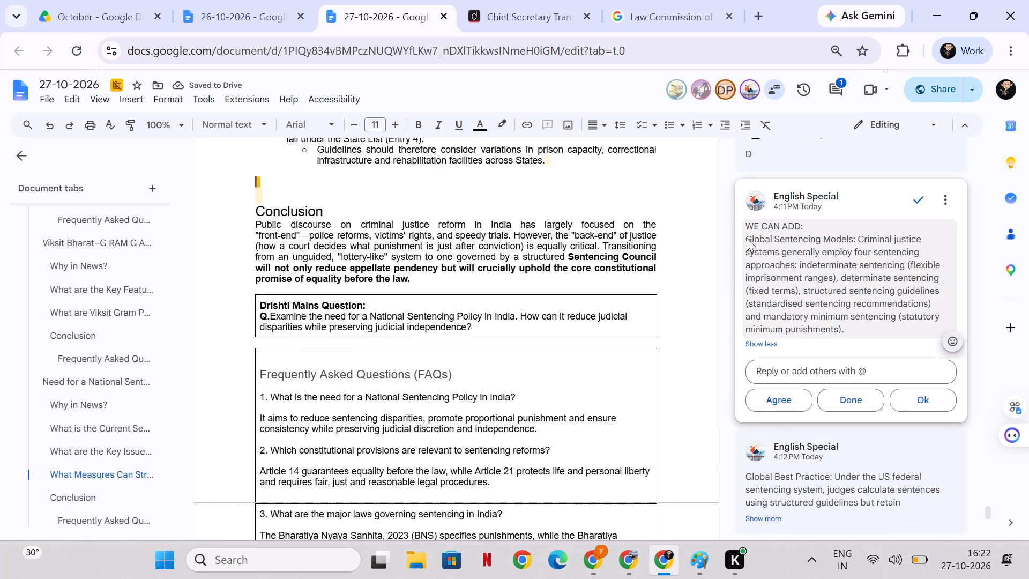
pyautogui.moveTo(747, 238); pyautogui.dragTo(892, 330)
pyautogui.hotkey('ctrl', 'c')
pyautogui.scroll(1, 571, 204)
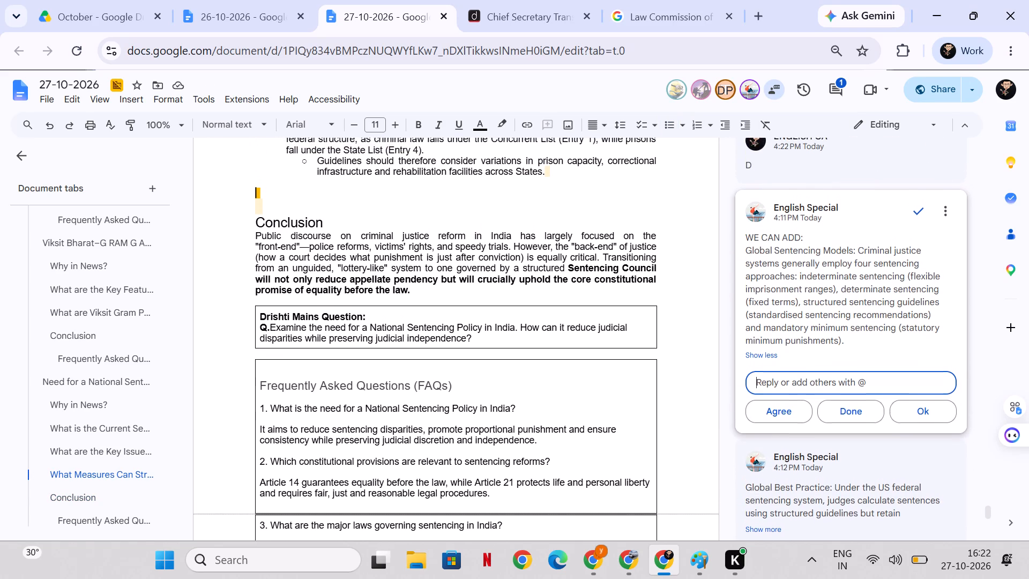
pyautogui.scroll(1, 571, 204)
pyautogui.click(558, 191)
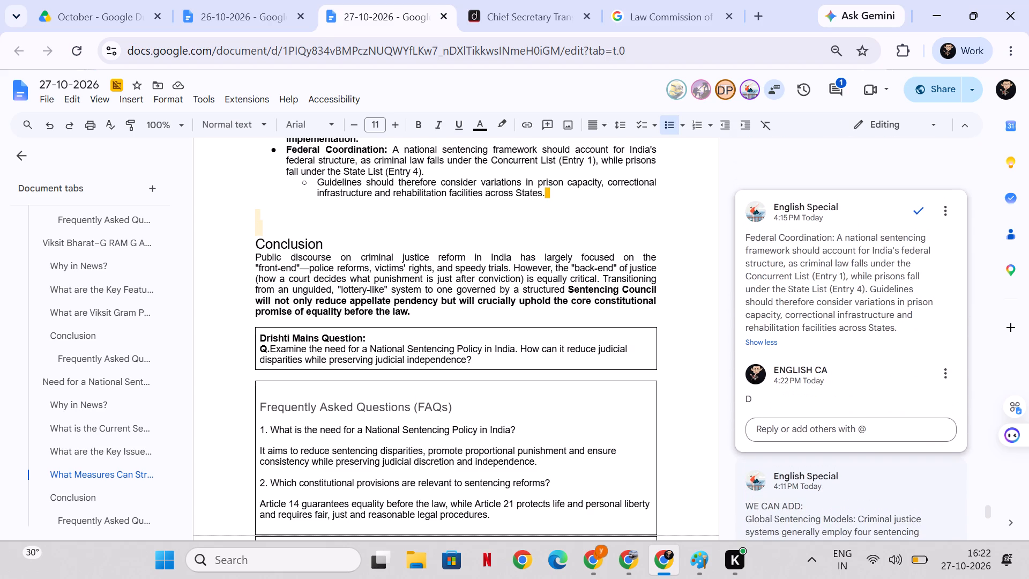
pyautogui.press('Return')
pyautogui.hotkey('shift', 'Tab')
pyautogui.hotkey('ctrl', 'shift', 'v')
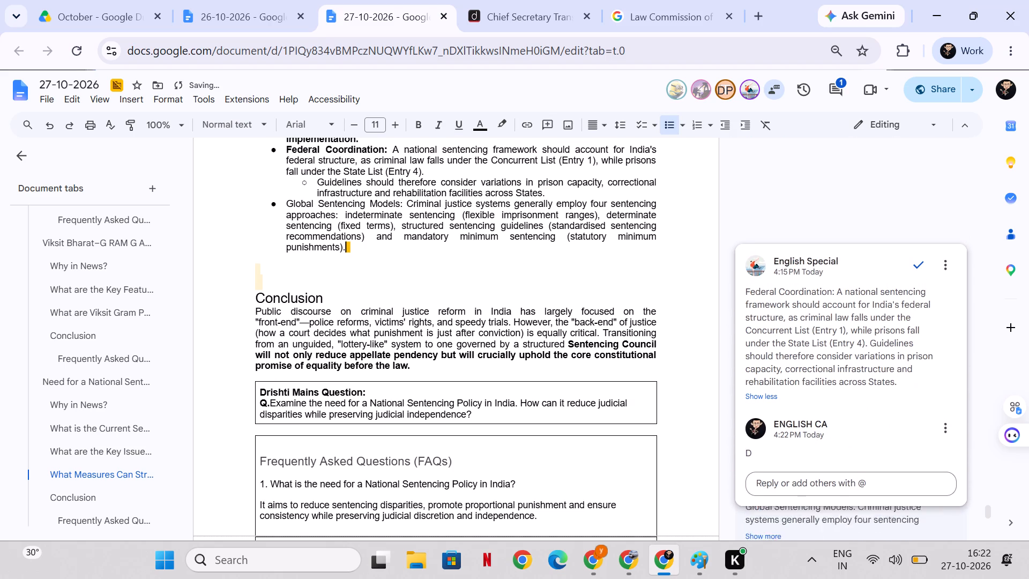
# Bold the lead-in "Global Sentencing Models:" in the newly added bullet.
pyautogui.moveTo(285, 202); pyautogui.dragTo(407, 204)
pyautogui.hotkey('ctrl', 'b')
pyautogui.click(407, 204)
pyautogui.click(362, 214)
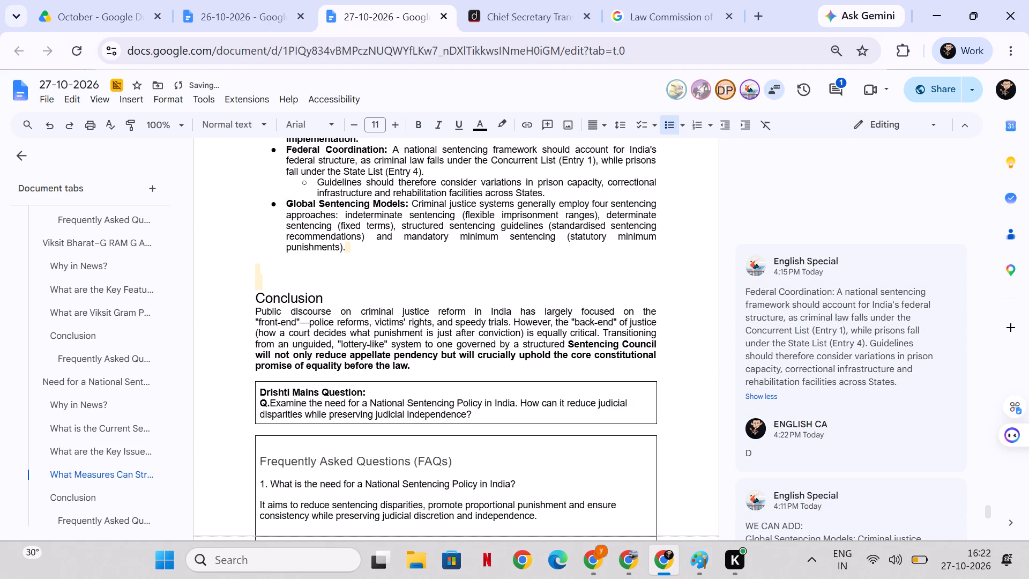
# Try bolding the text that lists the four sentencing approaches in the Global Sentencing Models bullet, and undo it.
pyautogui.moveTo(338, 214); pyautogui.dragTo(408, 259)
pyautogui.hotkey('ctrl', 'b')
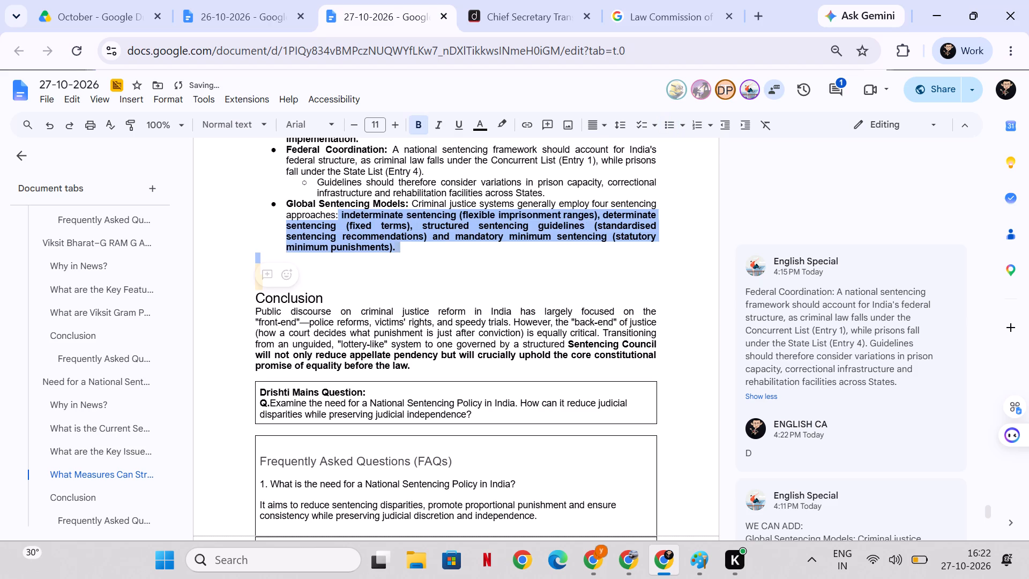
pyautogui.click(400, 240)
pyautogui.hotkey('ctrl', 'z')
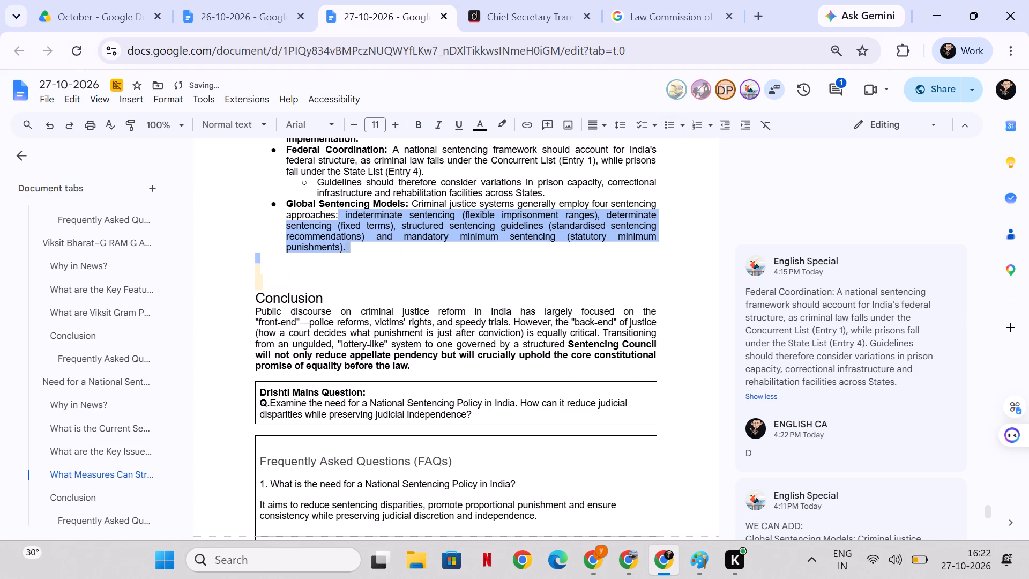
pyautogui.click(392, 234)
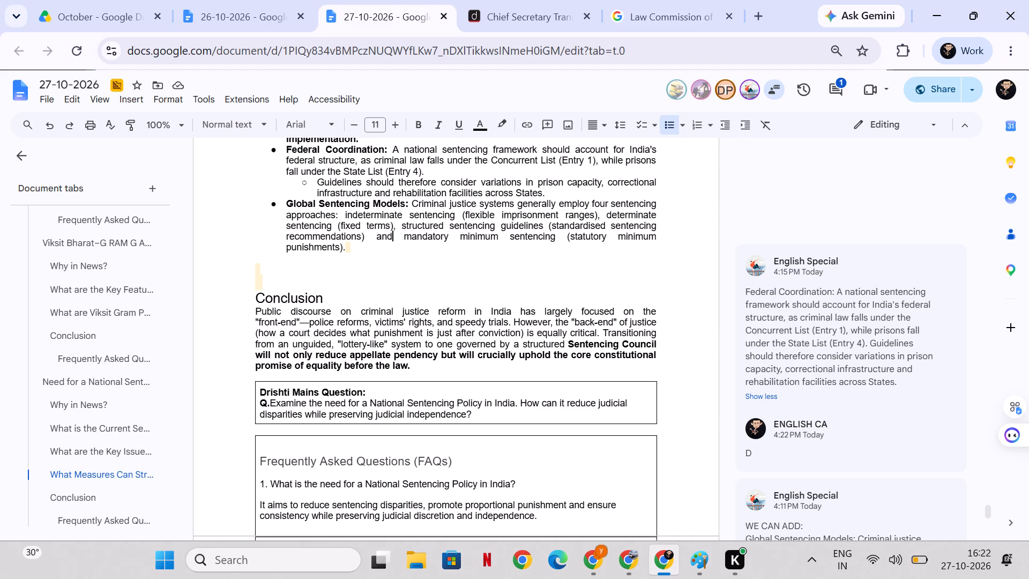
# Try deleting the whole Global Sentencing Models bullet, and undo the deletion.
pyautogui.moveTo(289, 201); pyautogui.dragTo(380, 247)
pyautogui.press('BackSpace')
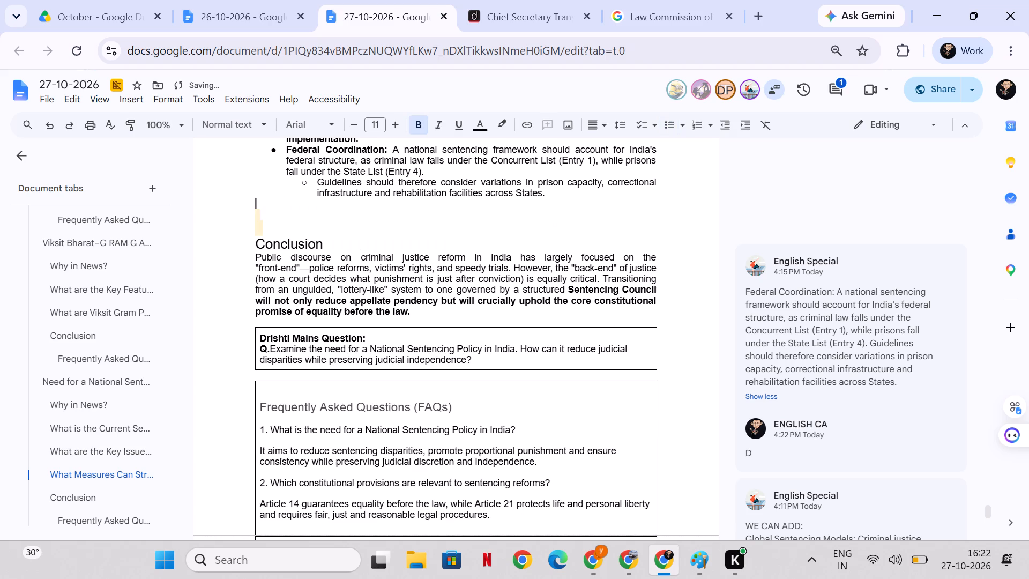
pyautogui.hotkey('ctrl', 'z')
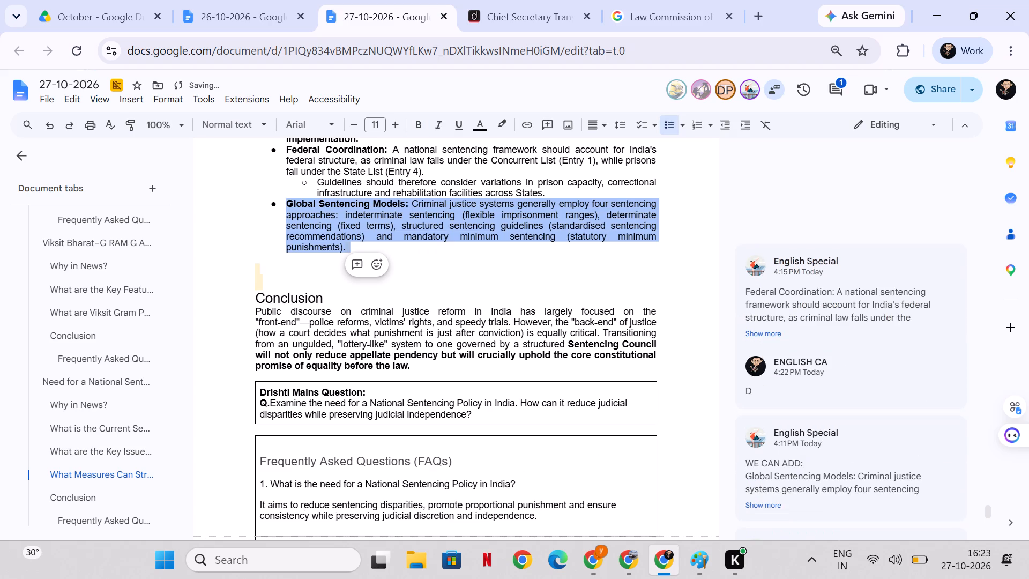
# Delete the Global Sentencing Models text, keeping its empty main-level bullet under Federal Coordination.
pyautogui.click(280, 200)
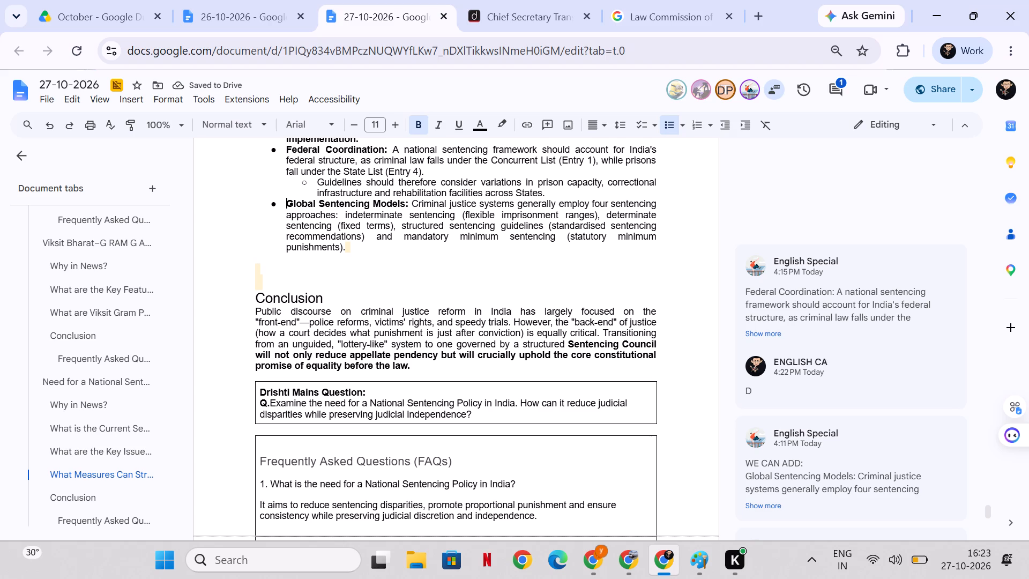
pyautogui.moveTo(280, 204); pyautogui.dragTo(344, 242)
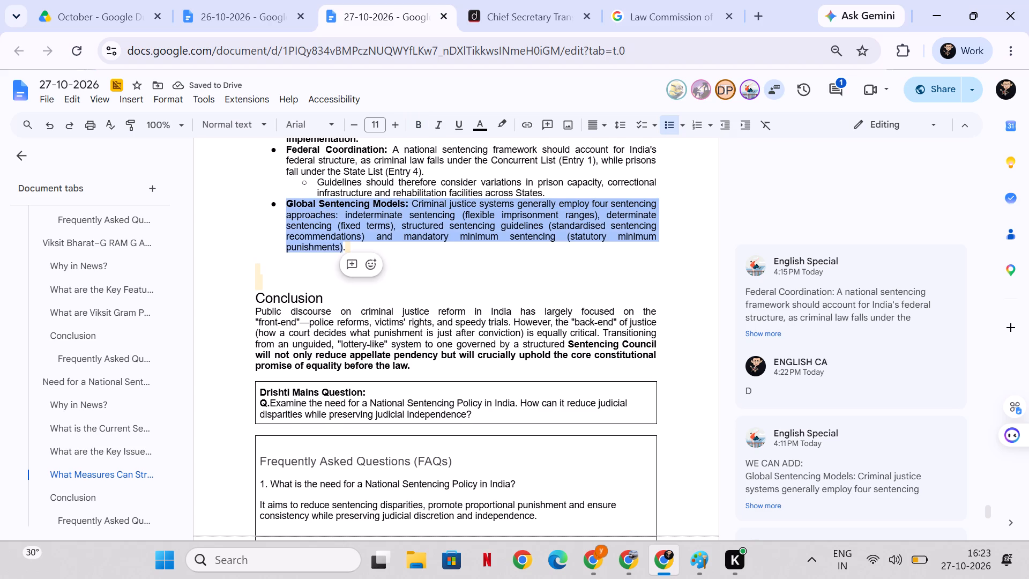
pyautogui.press('BackSpace')
pyautogui.press('Right')
pyautogui.press('BackSpace')
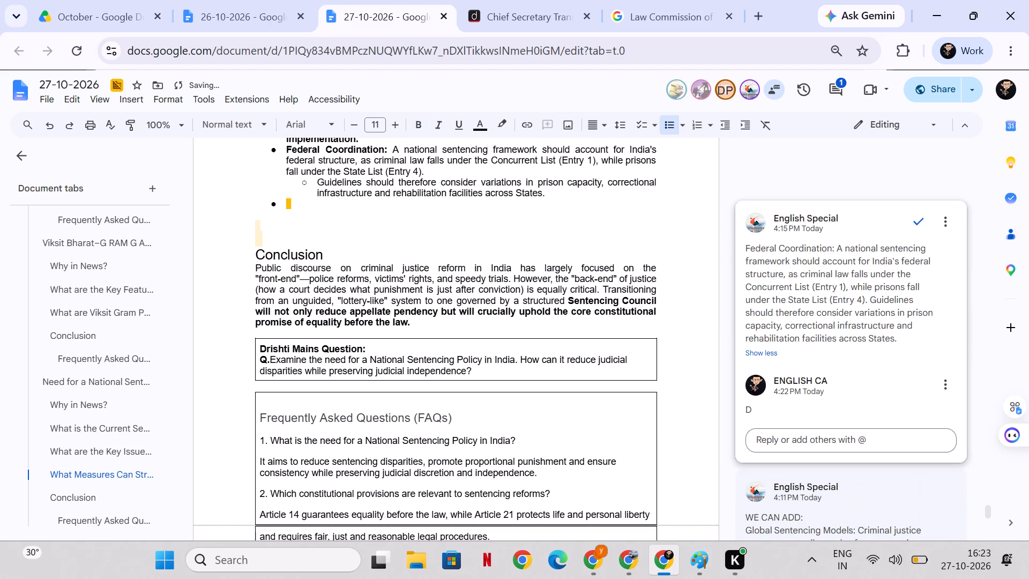
# Reply "THIS SOUNDS MORE LIKE A IMPRSIONMENT CHARGES GRAVITY" to the Global Sentencing Models comment.
pyautogui.scroll(-2, 865, 377)
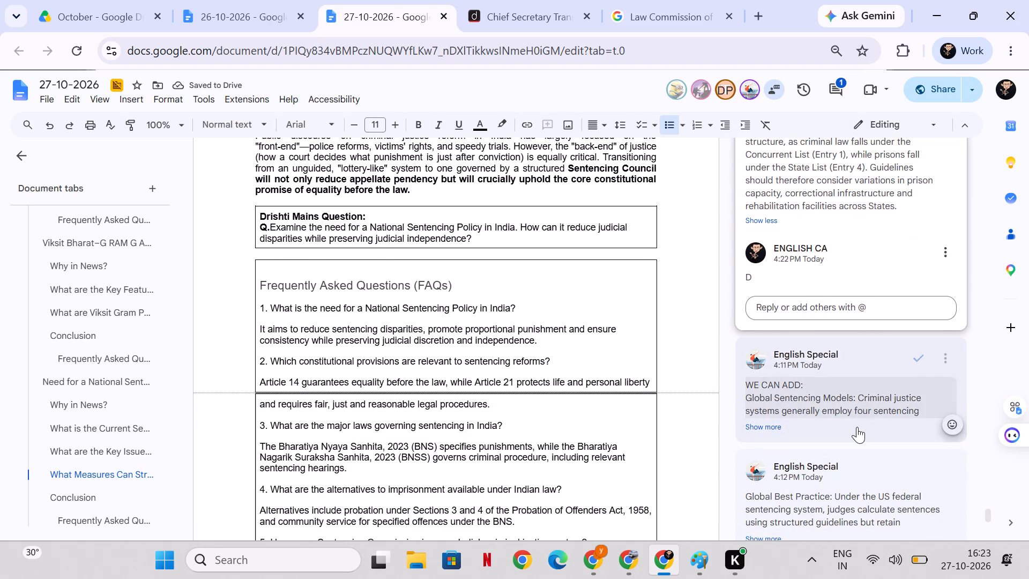
pyautogui.click(857, 427)
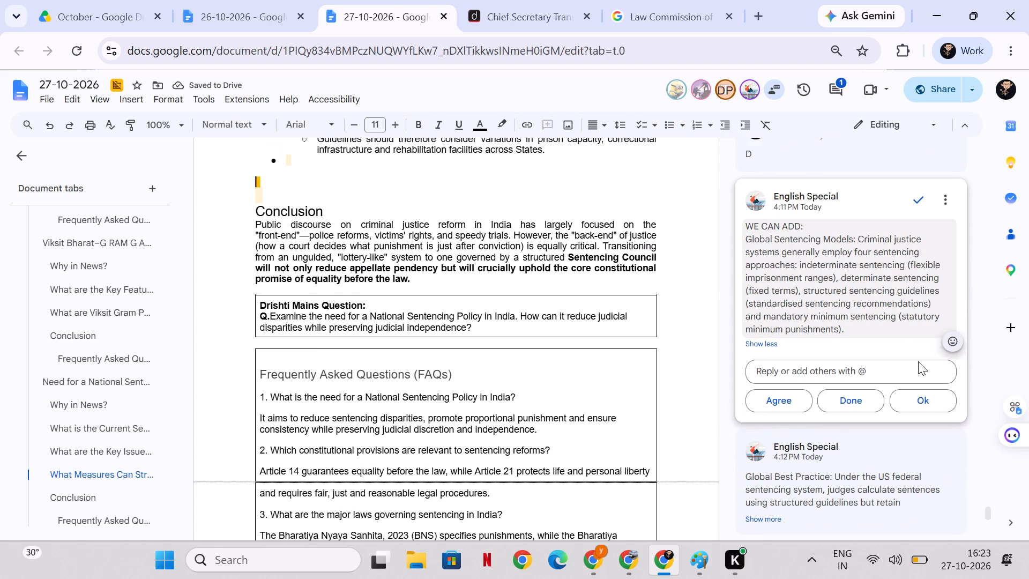
pyautogui.click(897, 373)
pyautogui.write('THIS I')
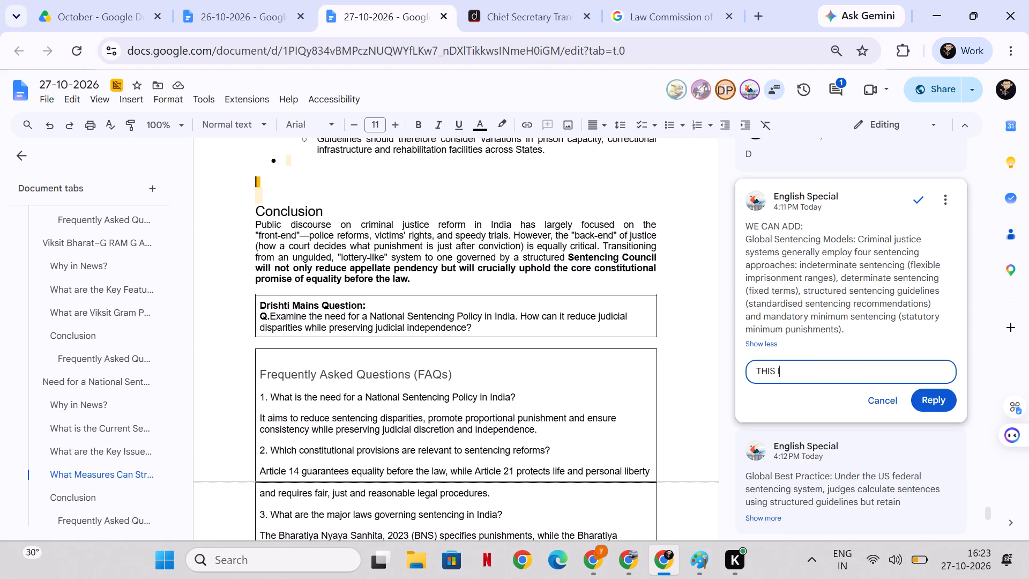
pyautogui.press('BackSpace')
pyautogui.write('SOUNDS MOREL')
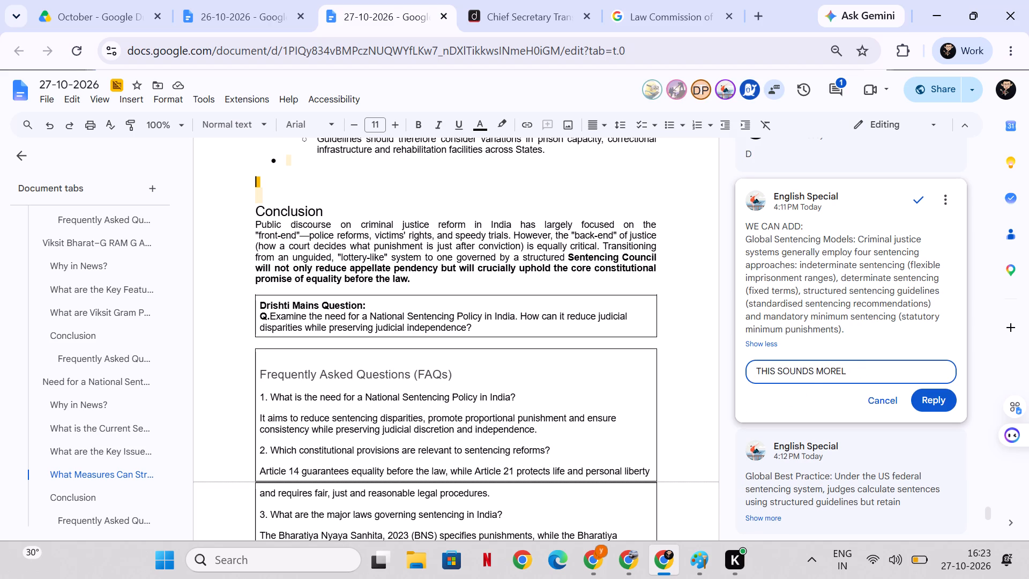
pyautogui.press('BackSpace')
pyautogui.press('space')
pyautogui.write('LIKE A IMP')
pyautogui.write('RSIONMENT CHARGES GARVI')
pyautogui.press('BackSpace')
pyautogui.press('BackSpace')
pyautogui.press('BackSpace')
pyautogui.press('BackSpace')
pyautogui.write('RAVI')
pyautogui.write('TY')
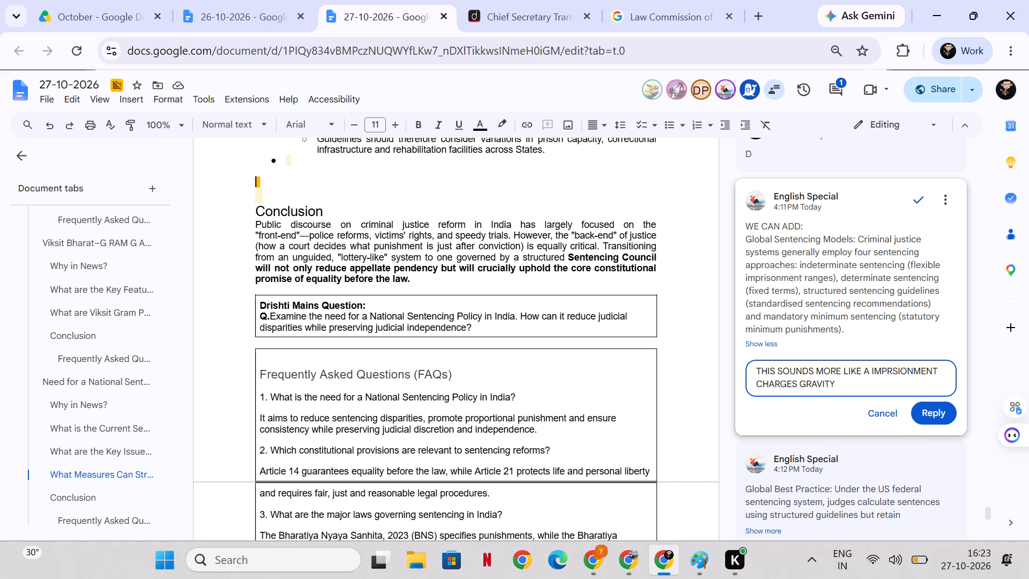
pyautogui.click(937, 419)
# Copy the full Global Best Practice comment text into the empty bullet after the Federal Coordination sub-bullet, without source formatting.
pyautogui.scroll(-1, 891, 347)
pyautogui.click(827, 386)
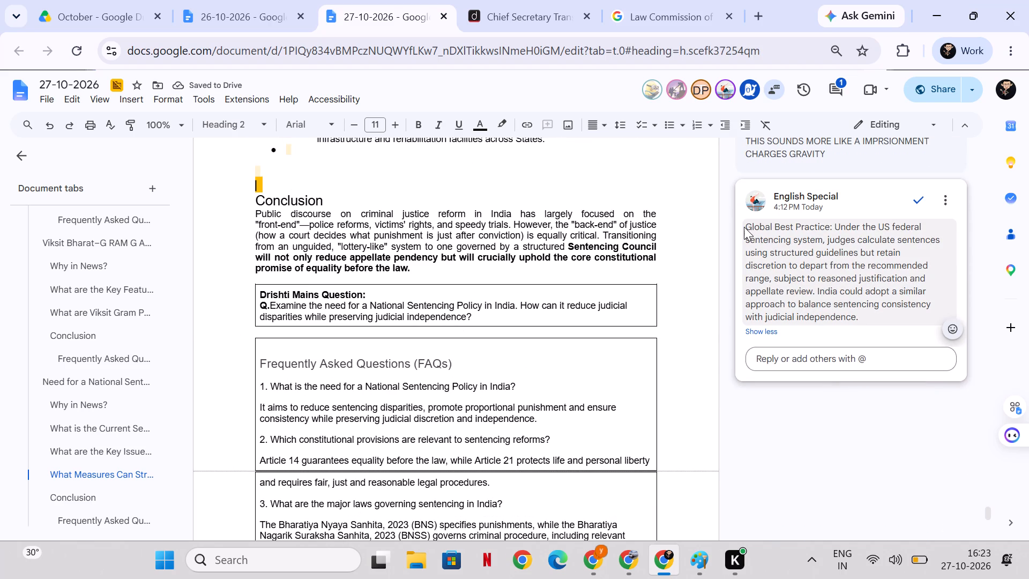
pyautogui.moveTo(744, 227); pyautogui.dragTo(864, 315)
pyautogui.hotkey('ctrl', 'c')
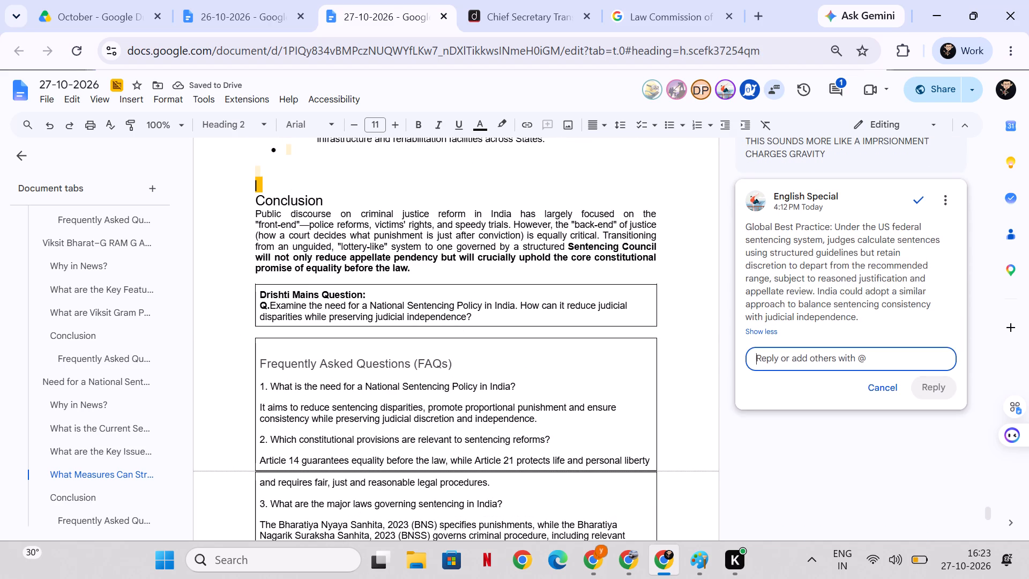
pyautogui.scroll(1, 347, 157)
pyautogui.click(294, 244)
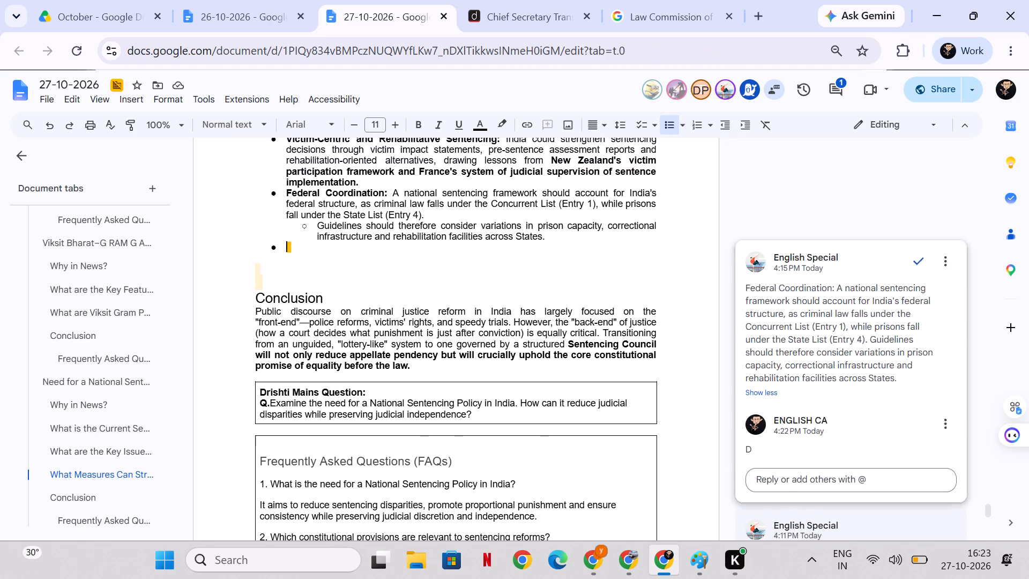
pyautogui.hotkey('ctrl', 'shift', 'v')
# Bold the lead-in "Global Best Practice:" and the phrase "reasoned justification and appellate review." in the new bullet.
pyautogui.moveTo(289, 245); pyautogui.dragTo(429, 245)
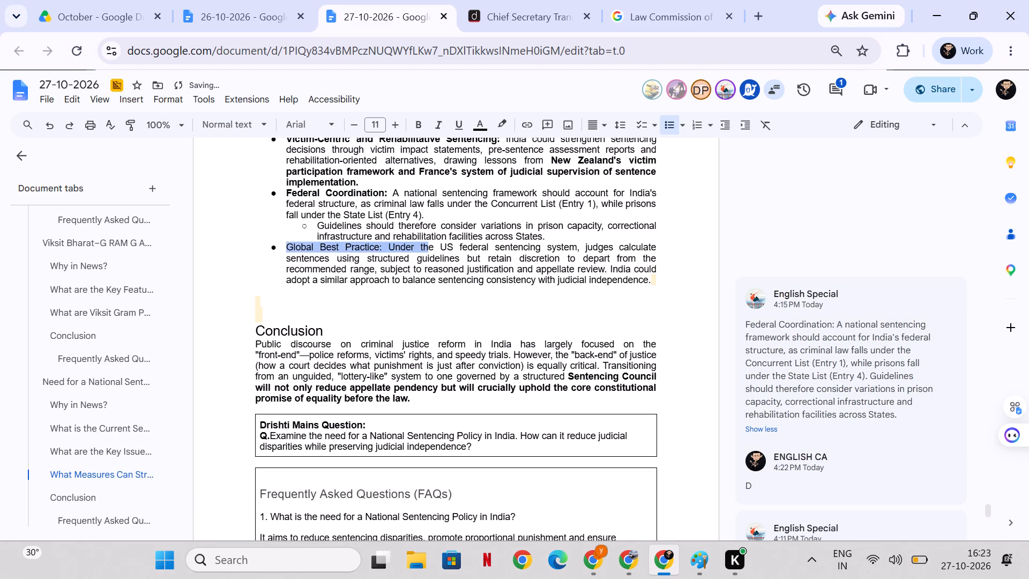
pyautogui.moveTo(429, 245); pyautogui.dragTo(382, 243)
pyautogui.hotkey('ctrl', 'b')
pyautogui.click(381, 243)
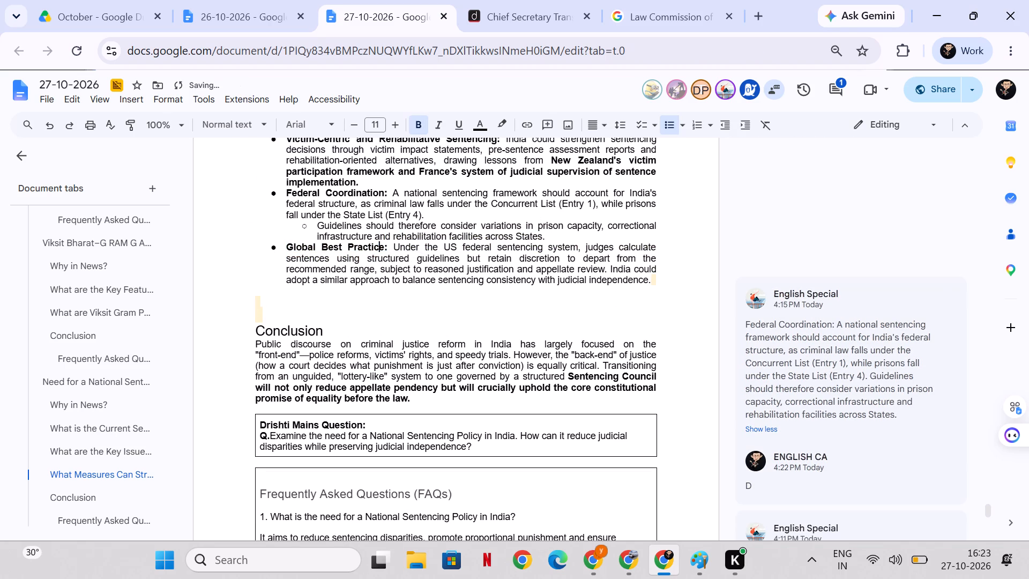
pyautogui.click(363, 266)
pyautogui.click(428, 259)
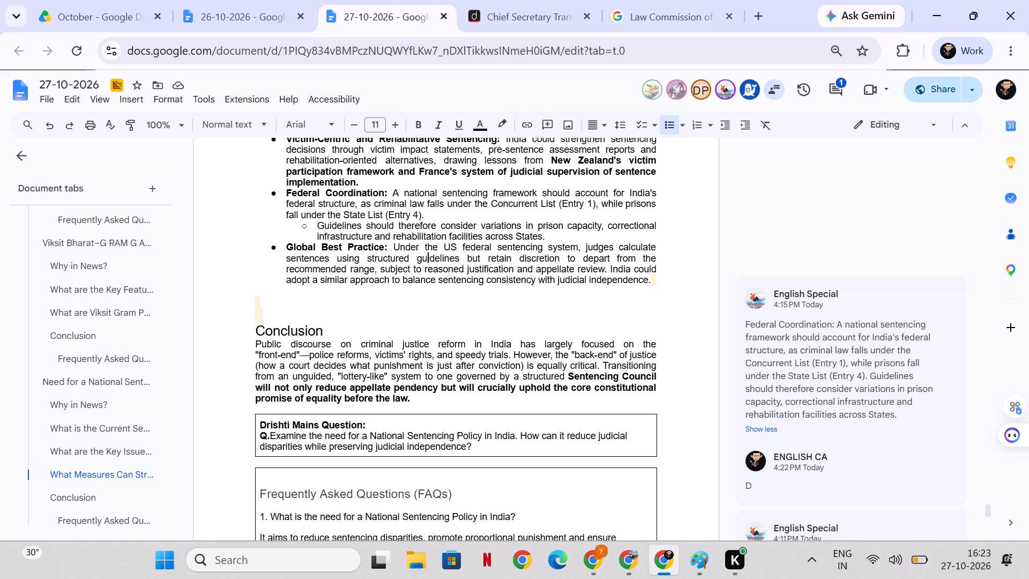
pyautogui.moveTo(423, 271); pyautogui.dragTo(608, 270)
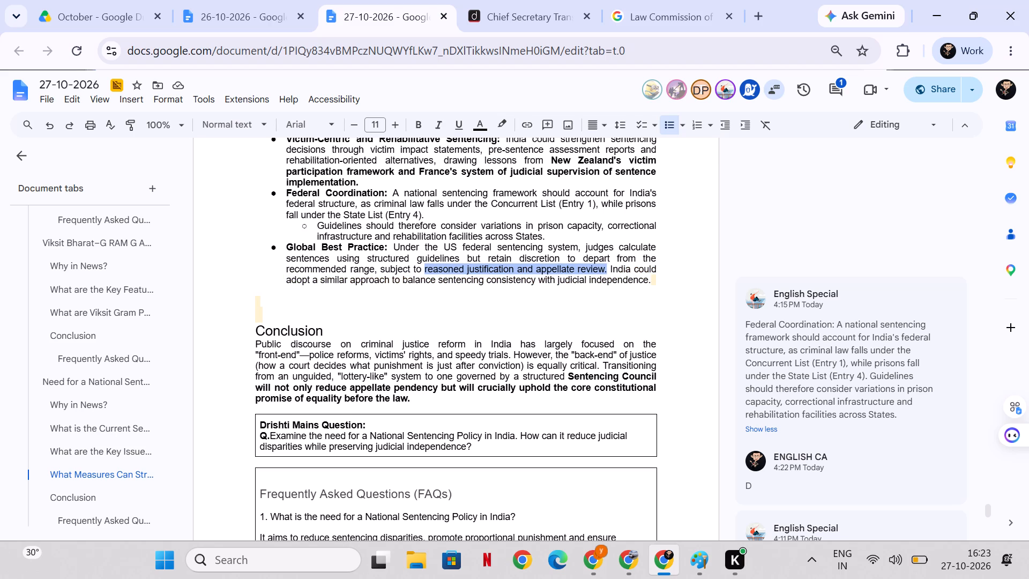
pyautogui.moveTo(608, 270); pyautogui.dragTo(607, 268)
pyautogui.hotkey('ctrl', 'b')
pyautogui.click(632, 269)
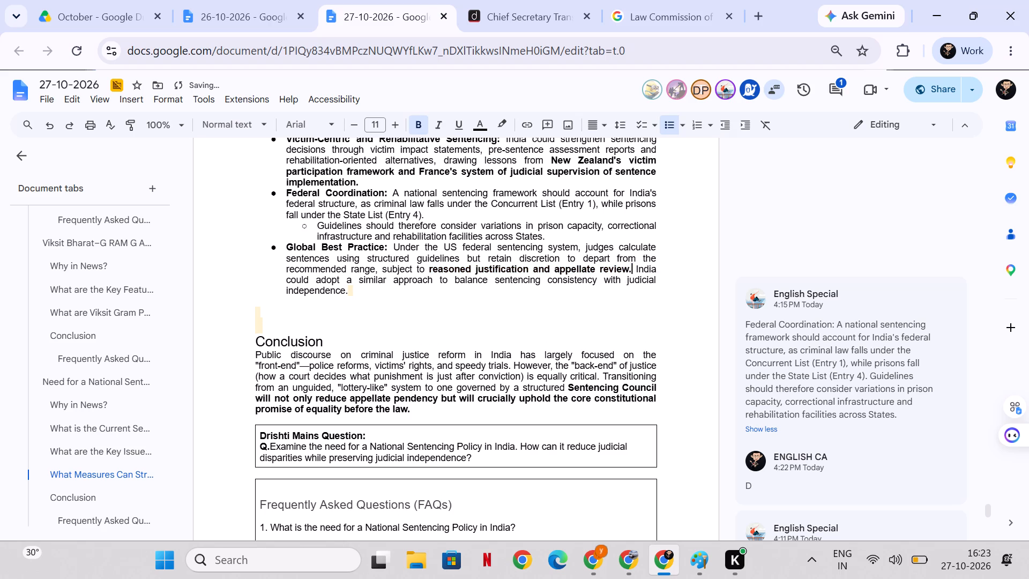
# Split the Global Best Practice sentence starting "India could adopt a similar approach" into an indented sub-bullet.
pyautogui.press('Right')
pyautogui.press('Return')
pyautogui.press('Tab')
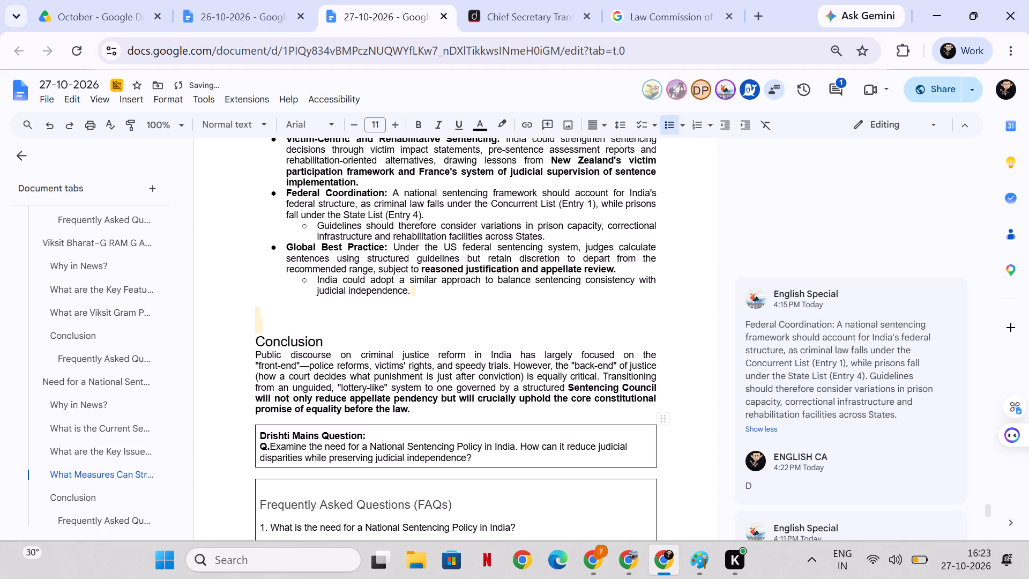
# Reply "d" to the Global Best Practice comment.
pyautogui.scroll(-2, 868, 383)
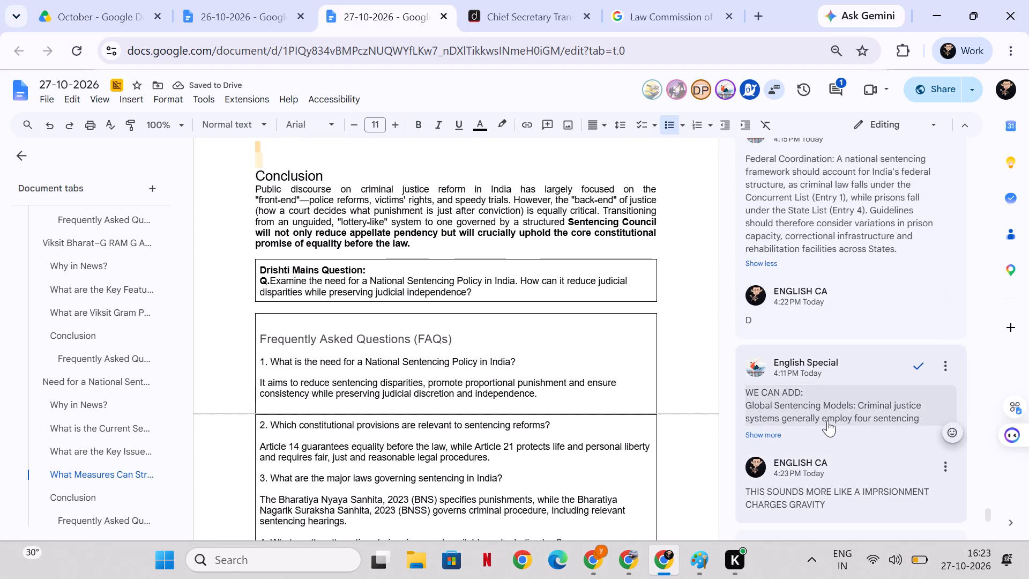
pyautogui.scroll(-2, 827, 420)
pyautogui.click(820, 396)
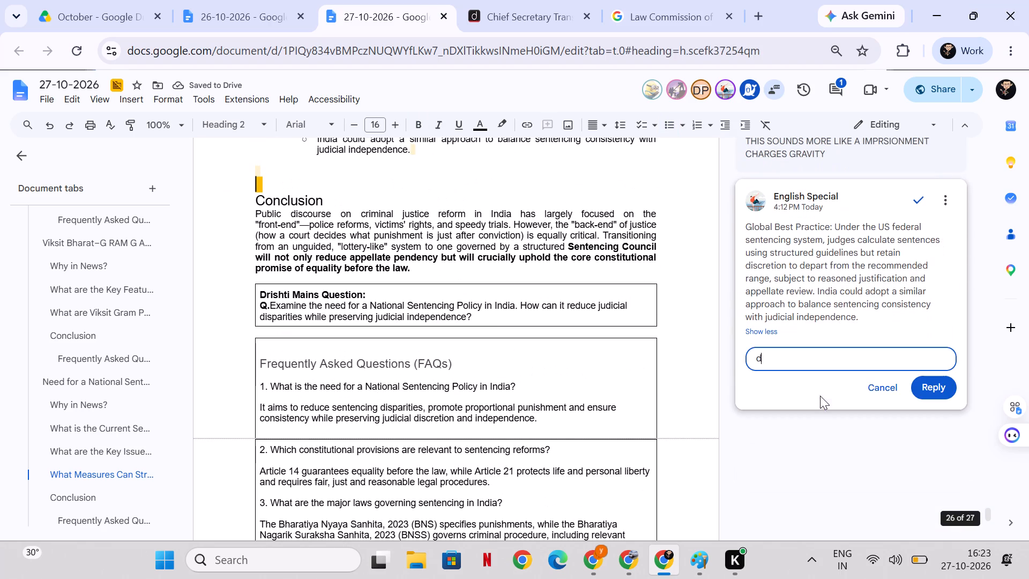
pyautogui.click(921, 387)
# Reply "d" to the Victim-Centric and Rehabilitative Sentencing comment.
pyautogui.scroll(-4, 478, 349)
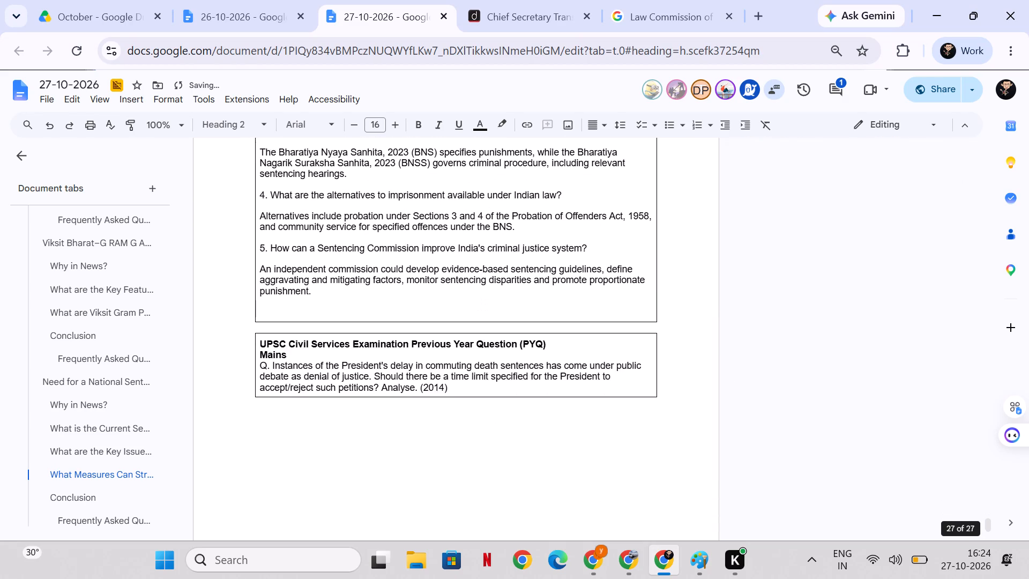
pyautogui.scroll(1, 469, 342)
pyautogui.scroll(1, 733, 343)
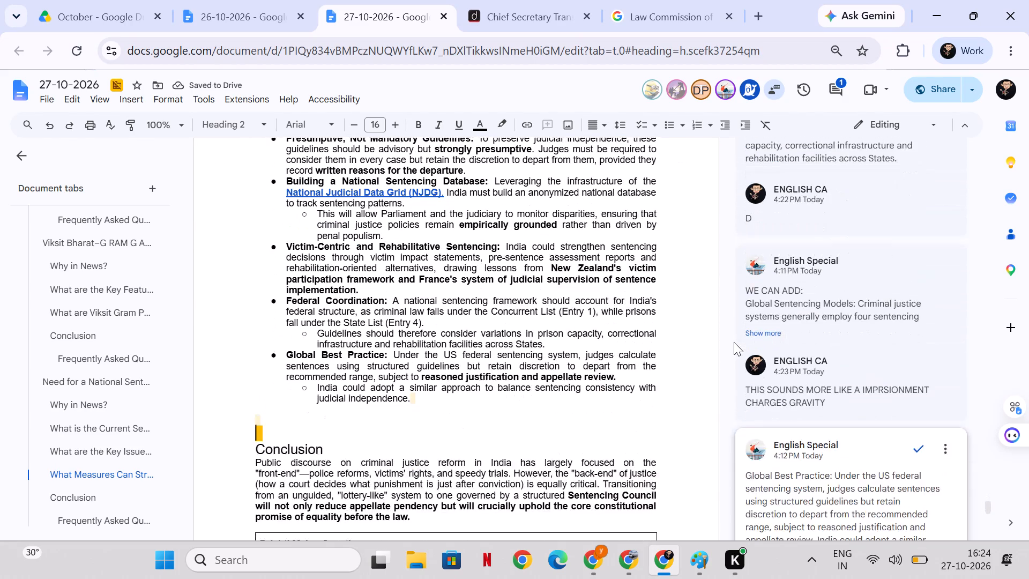
pyautogui.scroll(1, 734, 342)
pyautogui.click(762, 291)
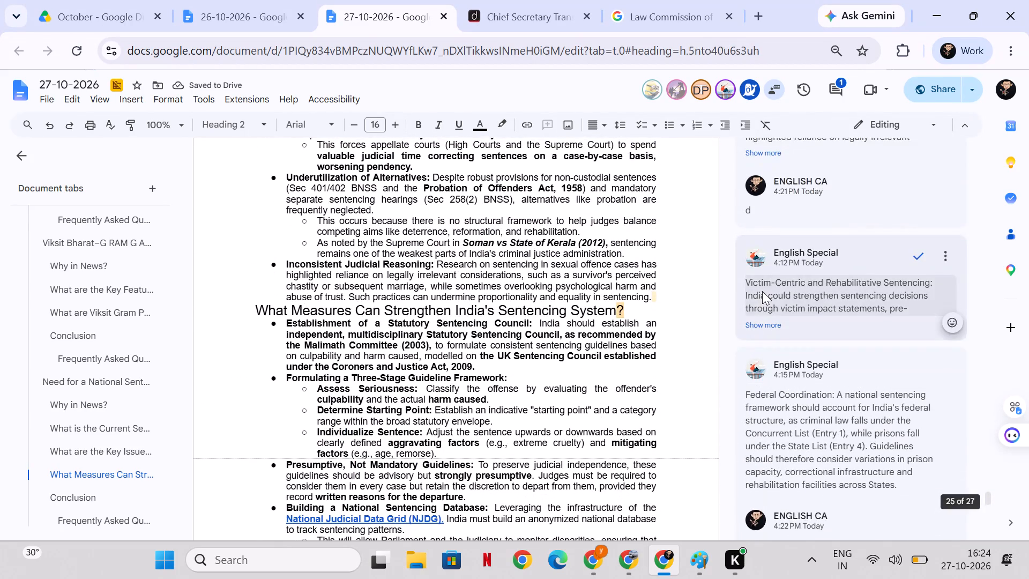
pyautogui.scroll(-1, 785, 339)
pyautogui.click(781, 419)
pyautogui.press('d')
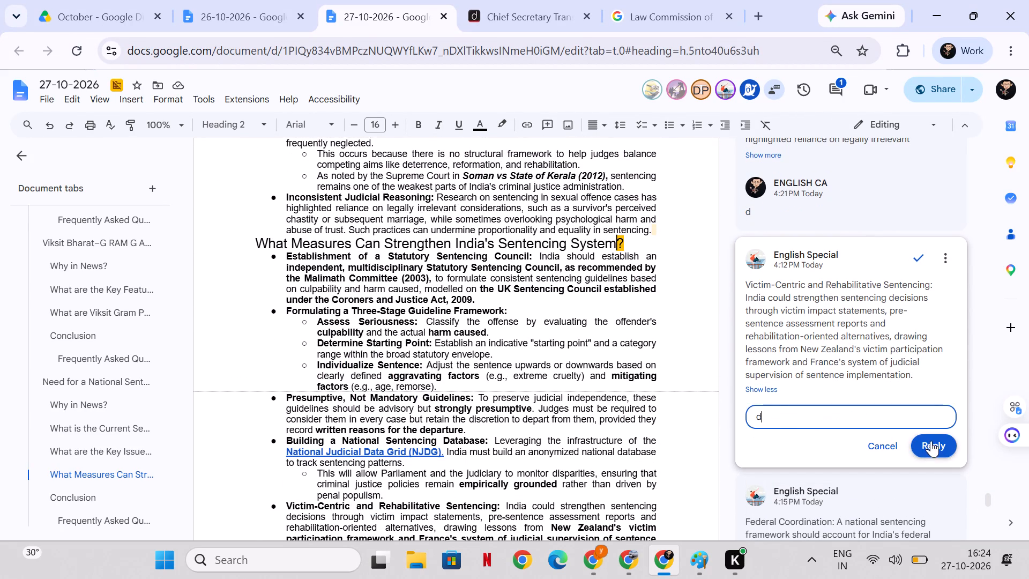
pyautogui.click(931, 443)
pyautogui.scroll(2, 822, 309)
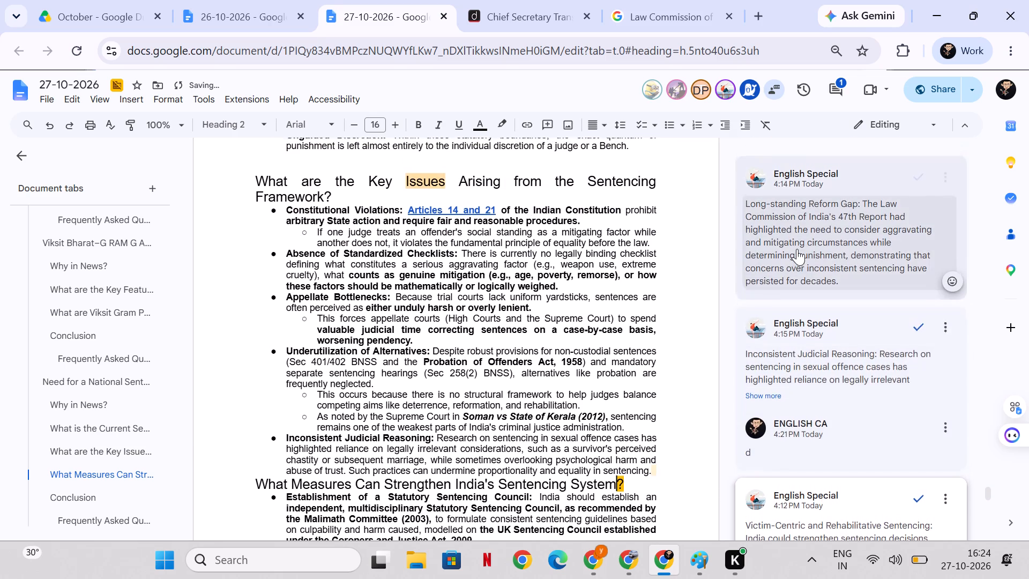
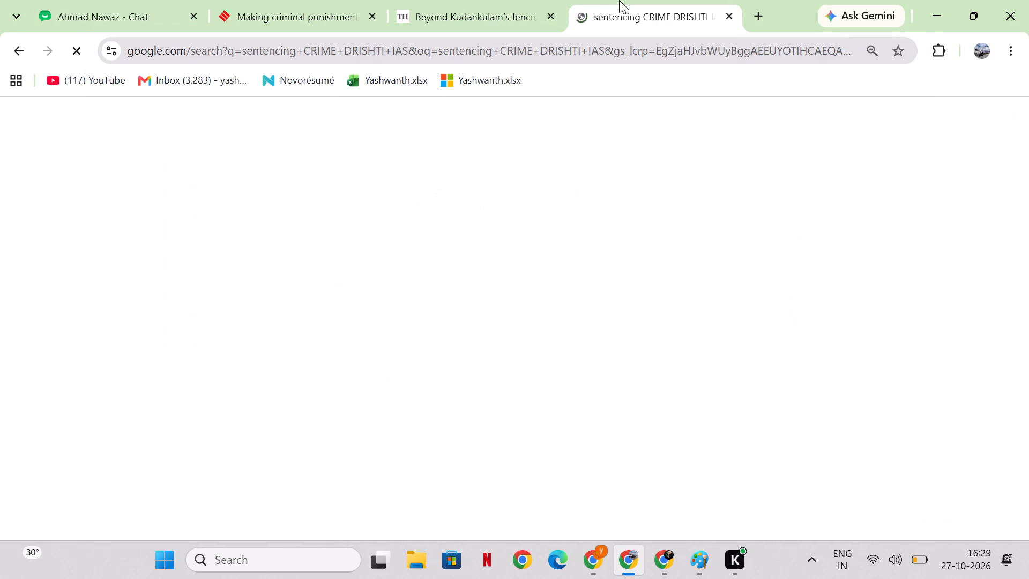
pyautogui.scroll(1, 225, 199)
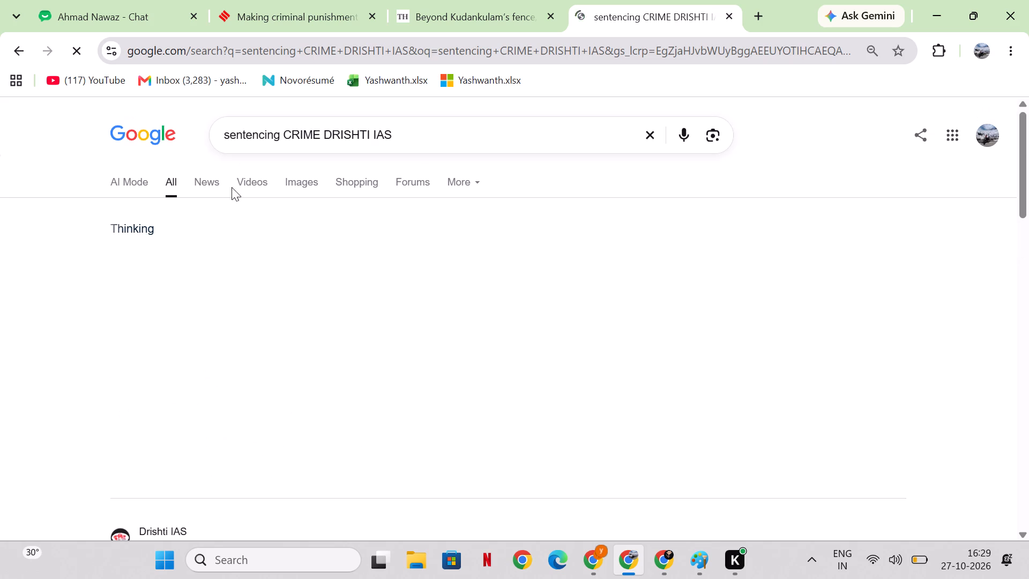
pyautogui.click(240, 177)
pyautogui.click(252, 186)
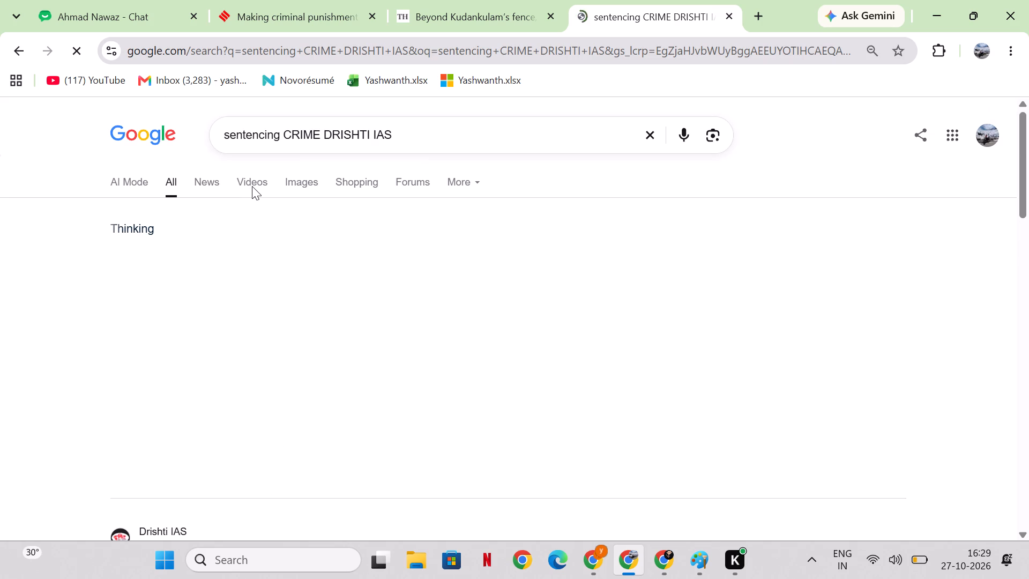
pyautogui.click(252, 186)
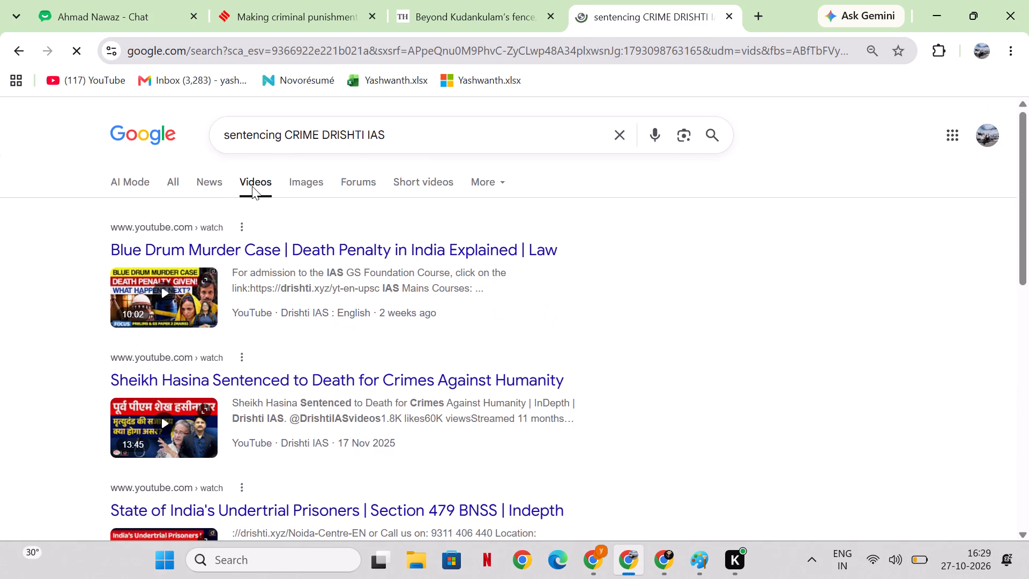
# Copy the link address of the video "State of India's Undertrial Prisoners | Section 479 BNSS | Indepth" from the results.
pyautogui.scroll(-1, 285, 302)
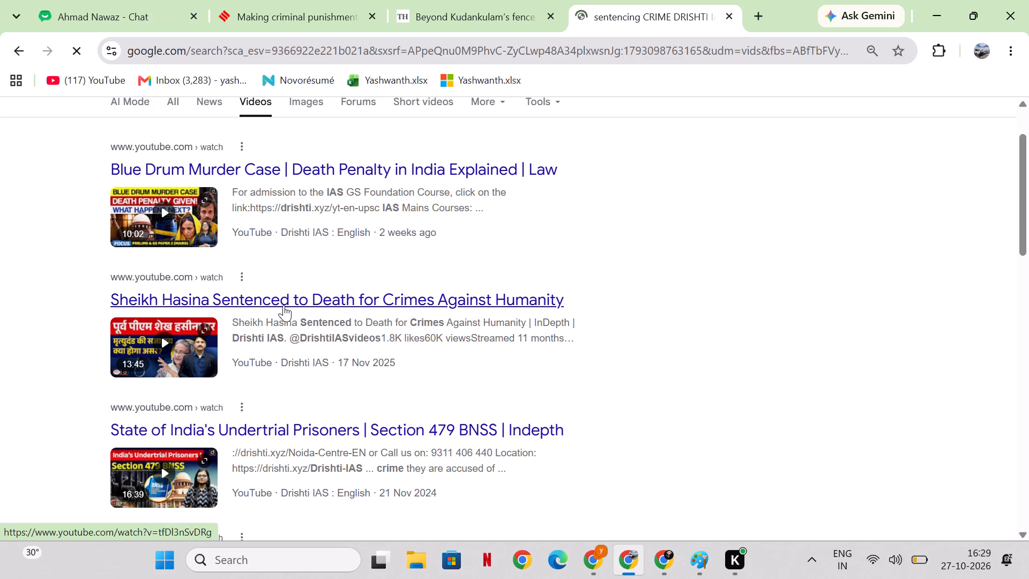
pyautogui.scroll(-1, 277, 310)
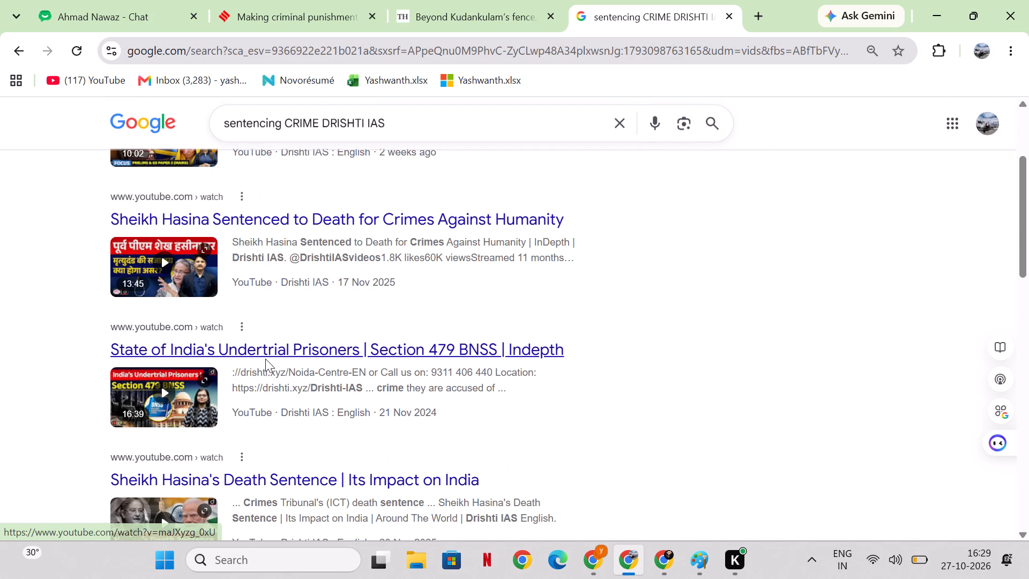
pyautogui.rightClick(265, 359)
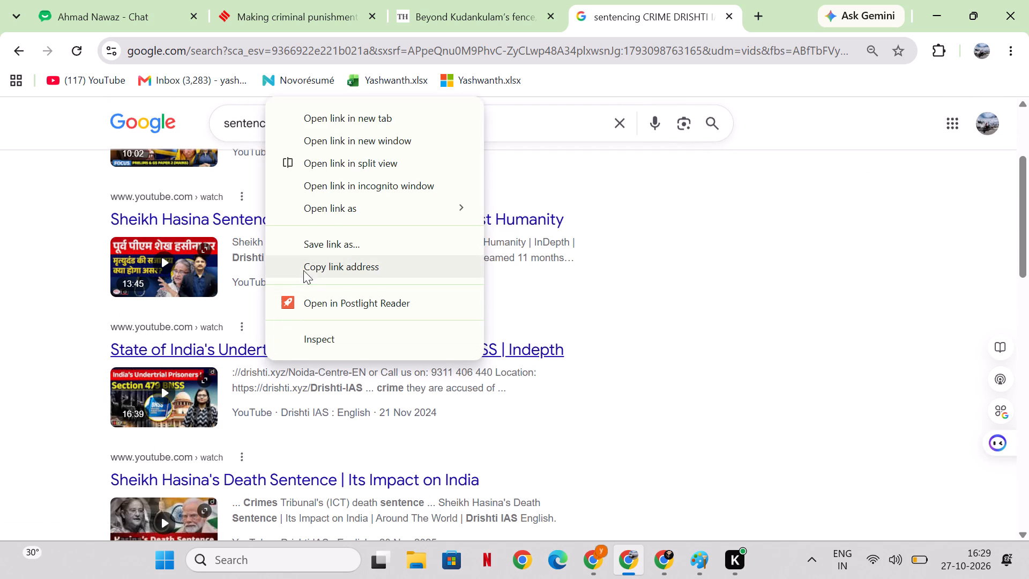
pyautogui.click(308, 262)
pyautogui.scroll(2, 311, 353)
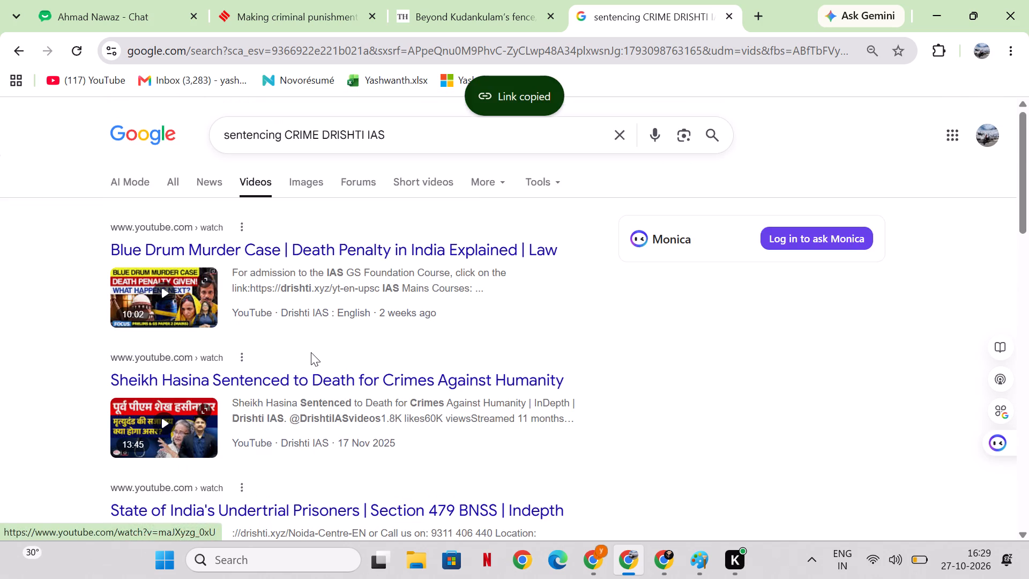
pyautogui.scroll(-1, 311, 351)
pyautogui.scroll(2, 311, 351)
pyautogui.scroll(-1, 311, 351)
pyautogui.scroll(-1, 278, 403)
pyautogui.scroll(1, 271, 386)
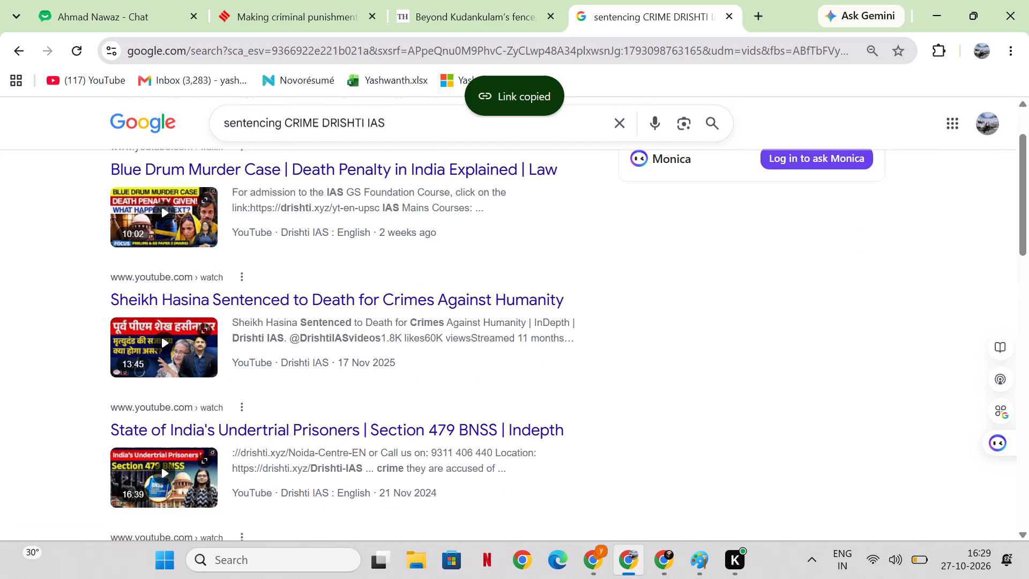
# In the 27-10-2026 document, paste the video link between the National Sentencing article's FAQs and PYQ box, converting it to a titled link chip.
pyautogui.click(655, 560)
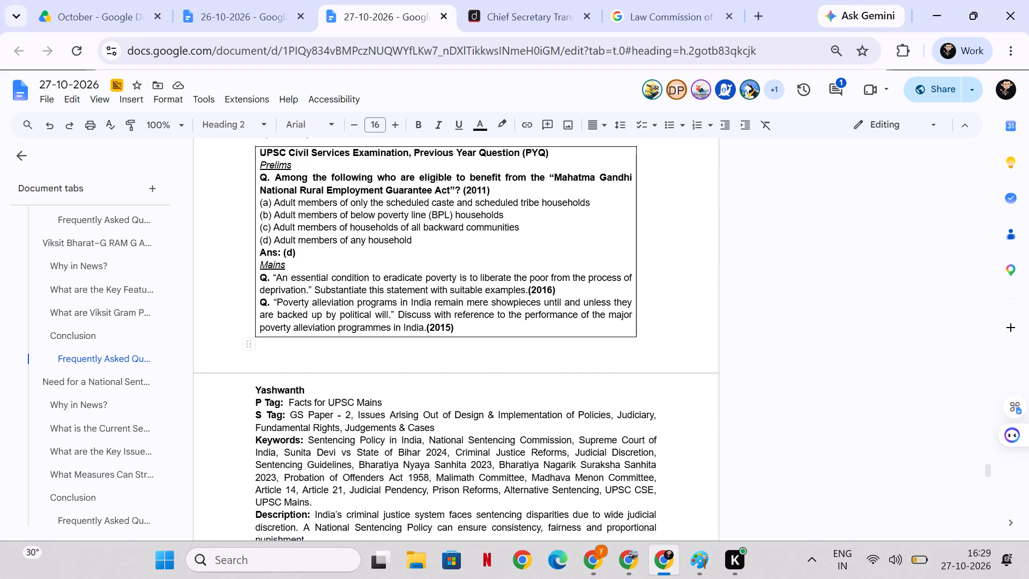
pyautogui.scroll(-8, 230, 324)
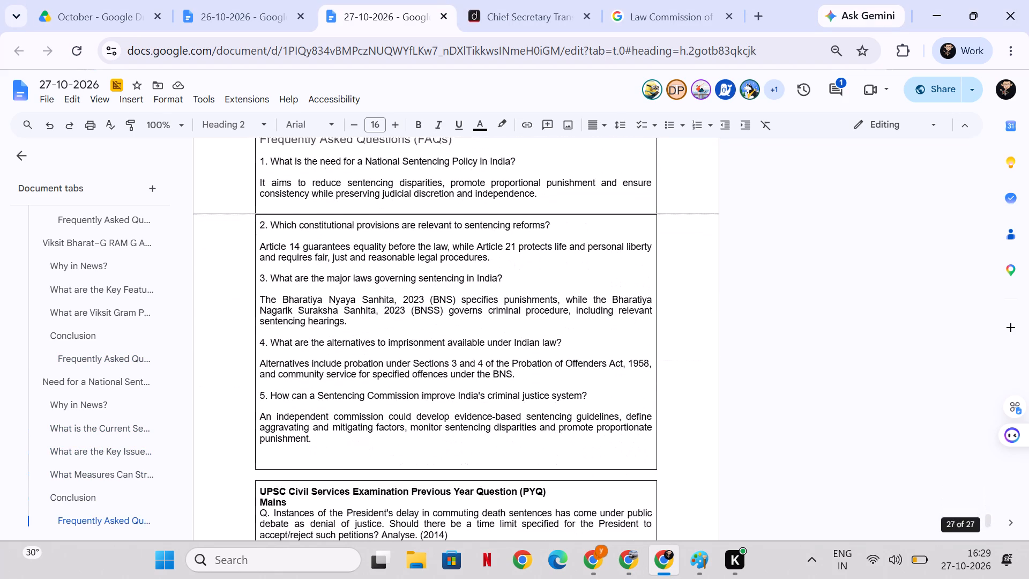
pyautogui.scroll(-4, 335, 323)
pyautogui.click(305, 402)
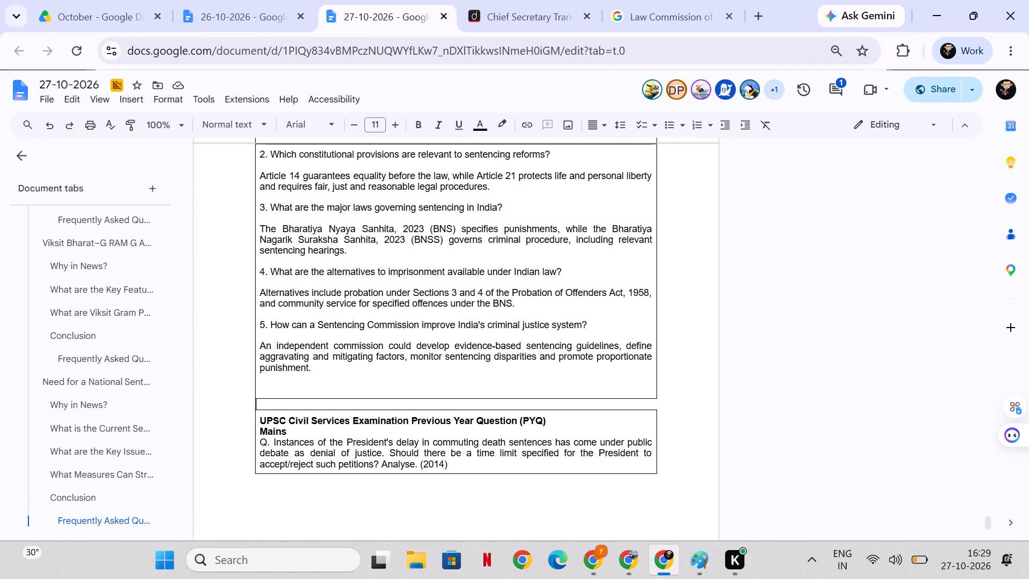
pyautogui.hotkey('ctrl', 'v')
pyautogui.click(557, 384)
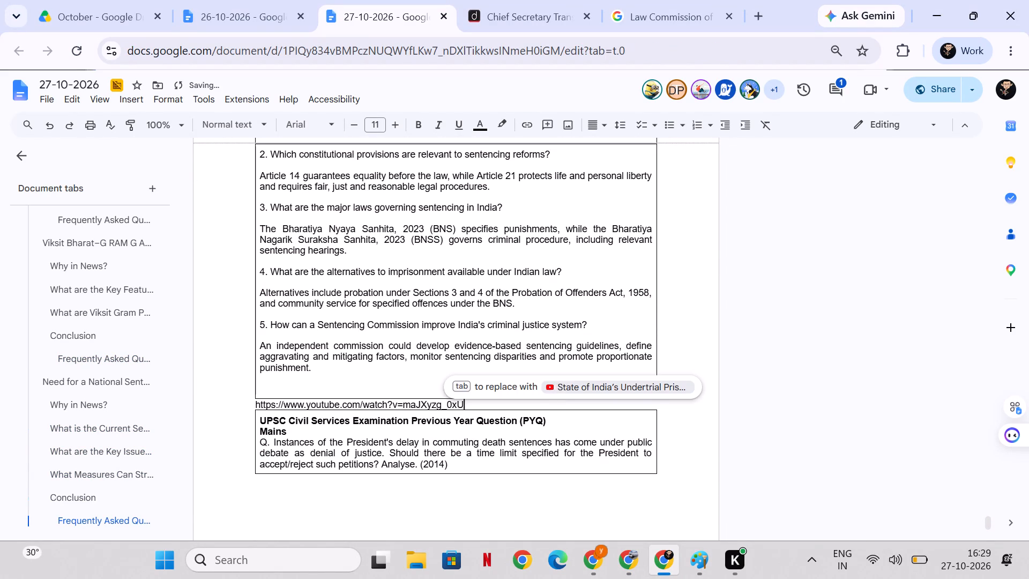
pyautogui.click(624, 552)
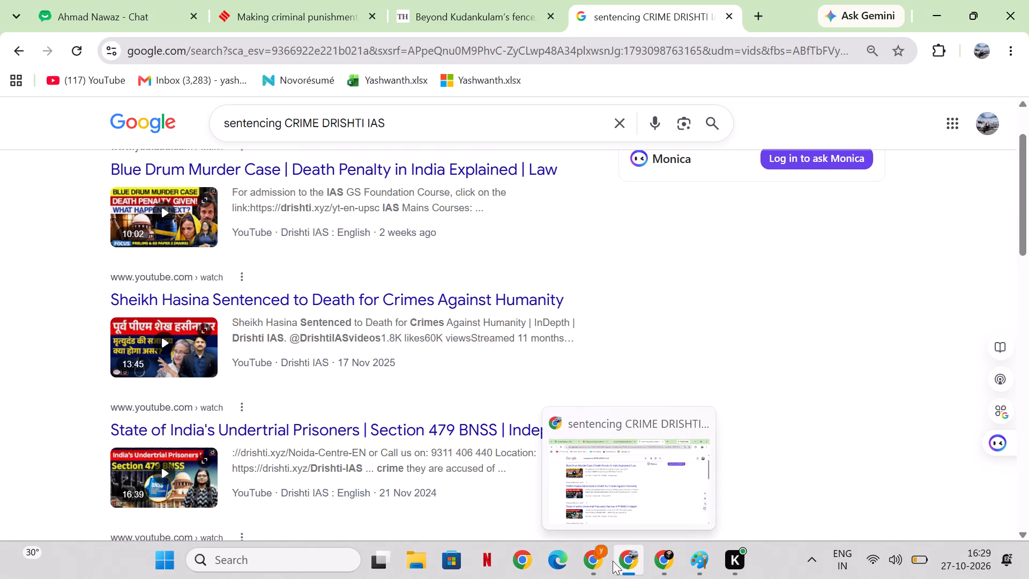
pyautogui.click(662, 568)
# Return to the reviewer's chat and send the message "ADDED".
pyautogui.click(633, 564)
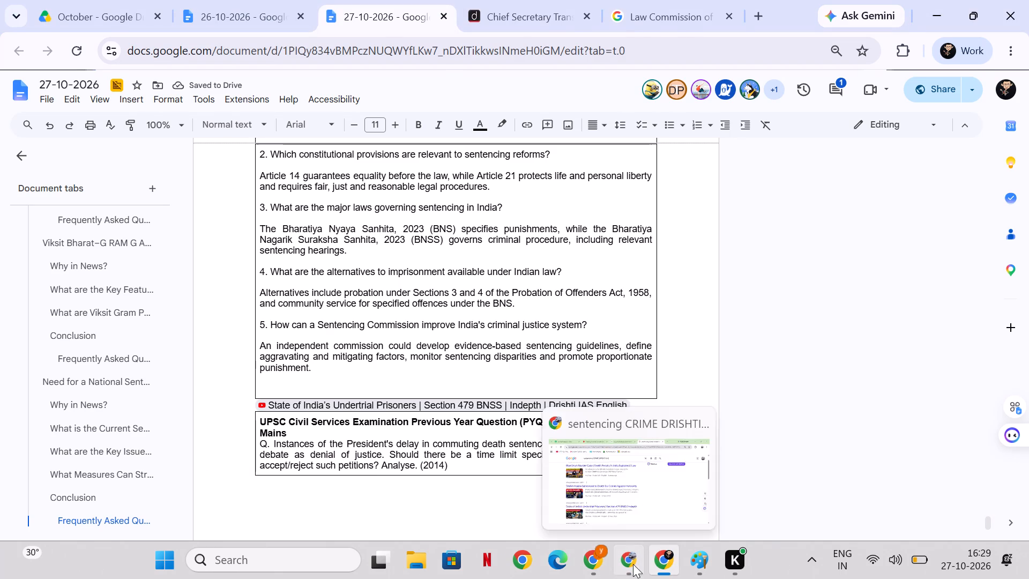
pyautogui.click(162, 0)
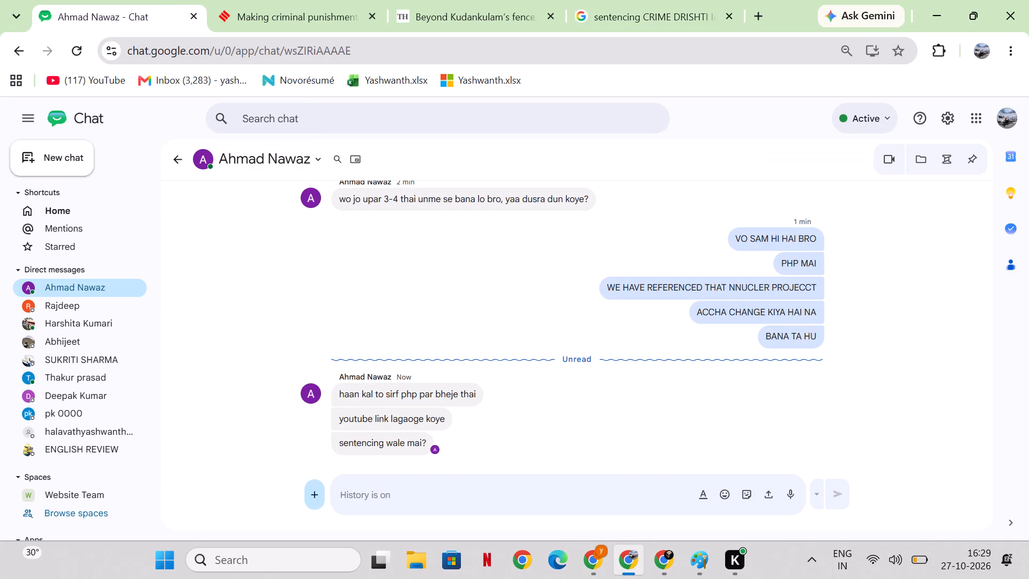
pyautogui.click(377, 496)
pyautogui.write('ADDED')
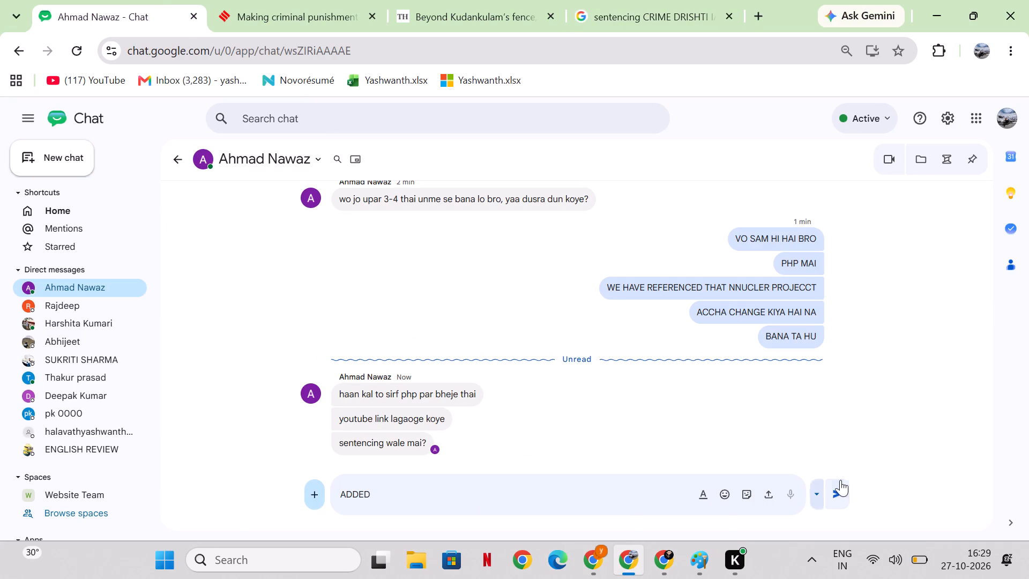
pyautogui.click(841, 484)
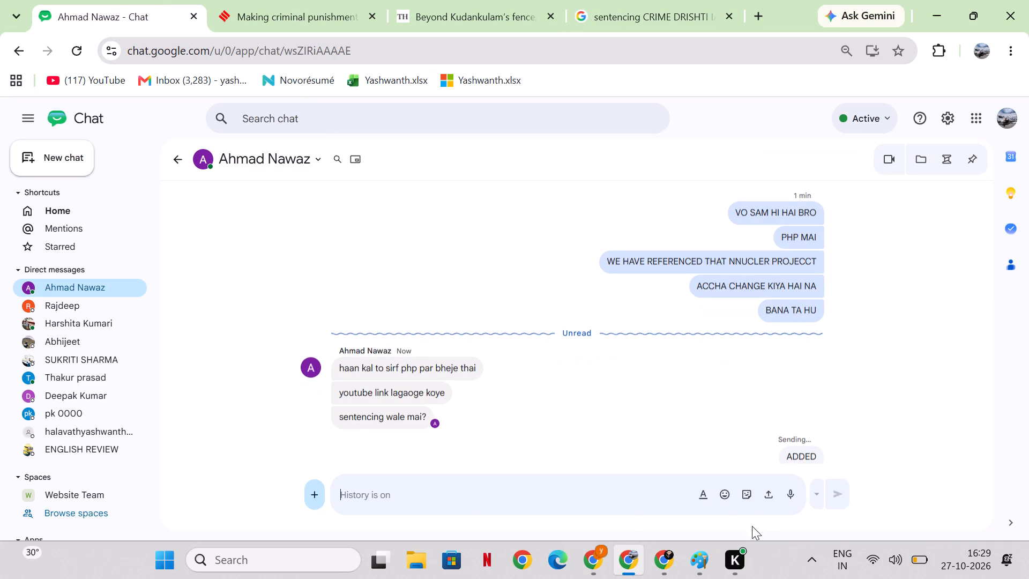